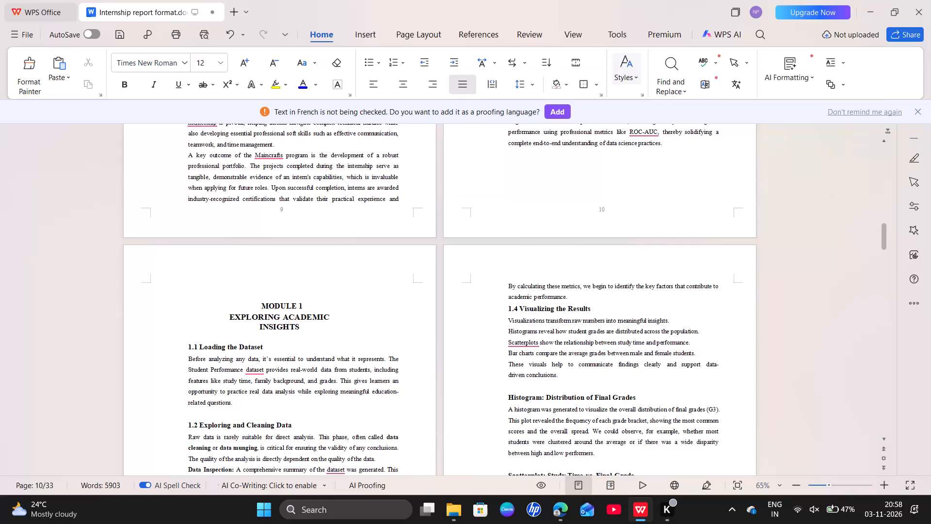
Review the internship report's opening pages, including the Table of Contents, List of Figures, List of Tables and the certificate page.
scroll(476, 381, "down", 1)
left_click(332, 368)
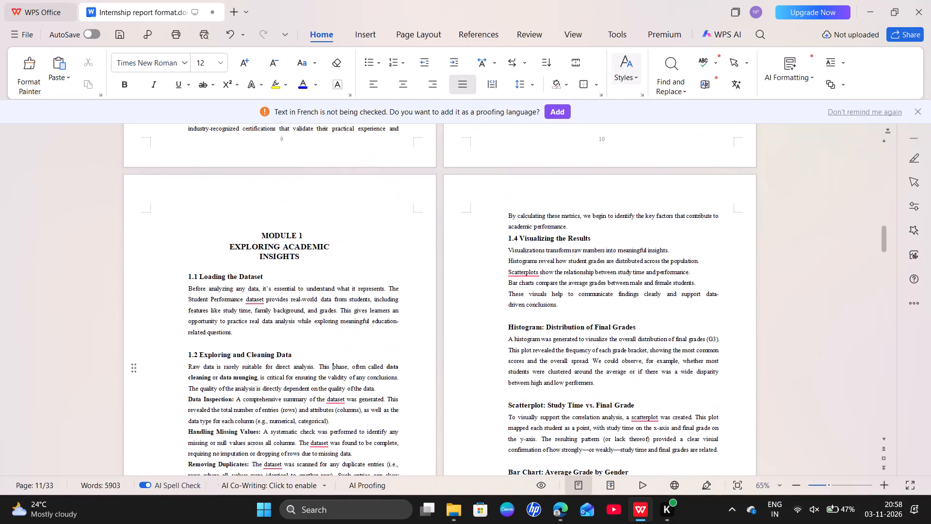
left_click(301, 359)
scroll(301, 359, "up", 4)
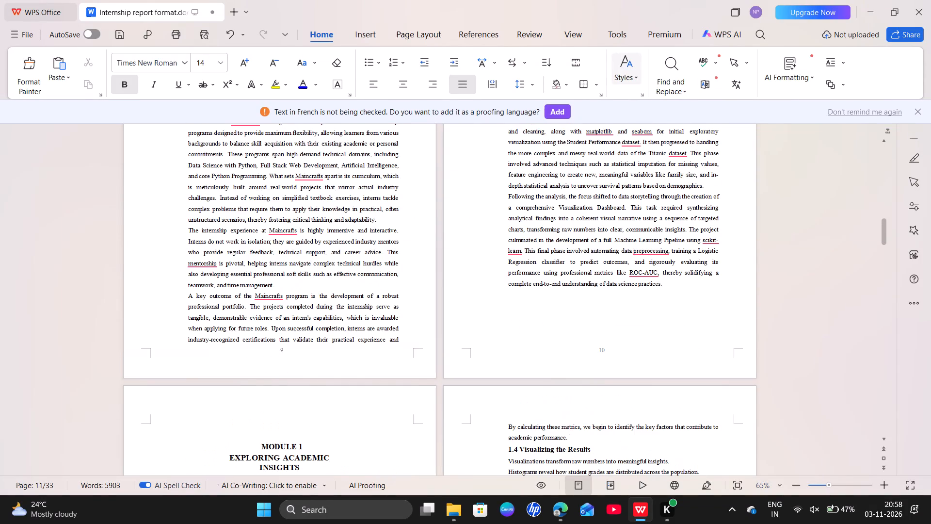
scroll(301, 359, "up", 2)
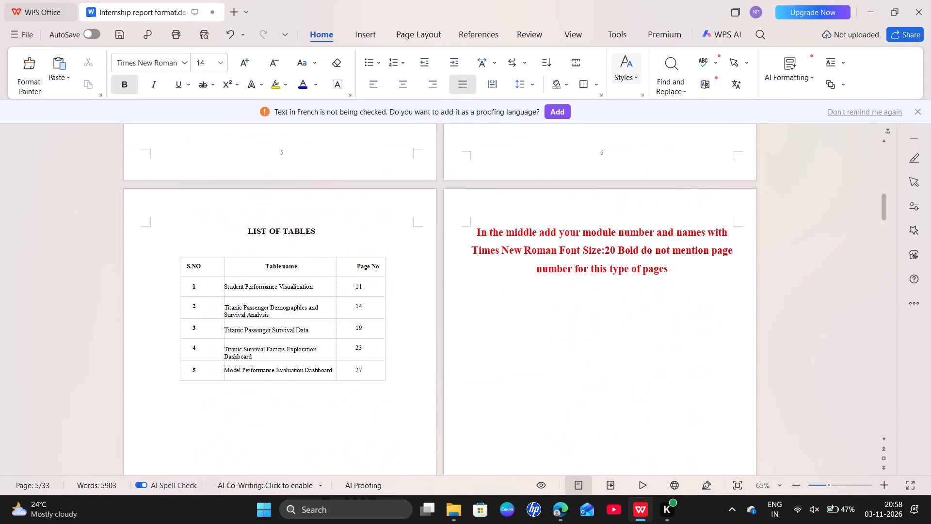
scroll(301, 359, "up", 4)
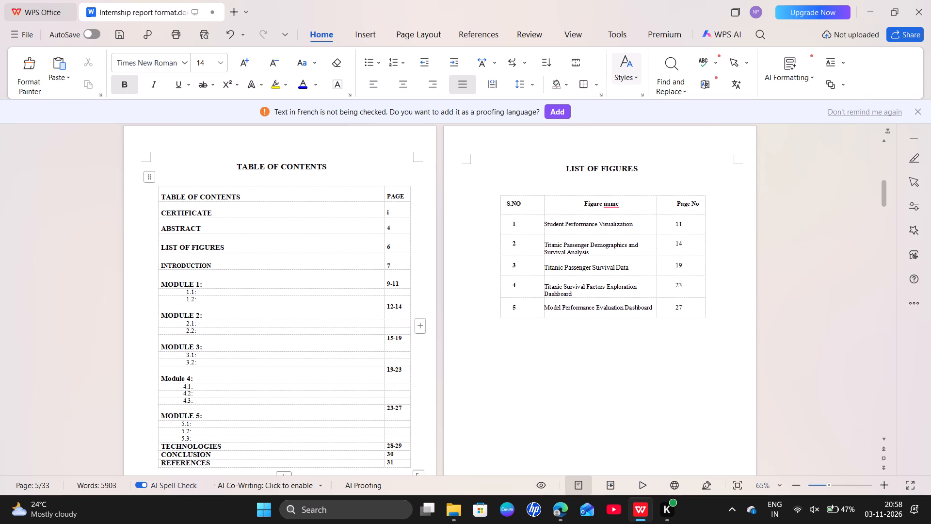
left_click(394, 227)
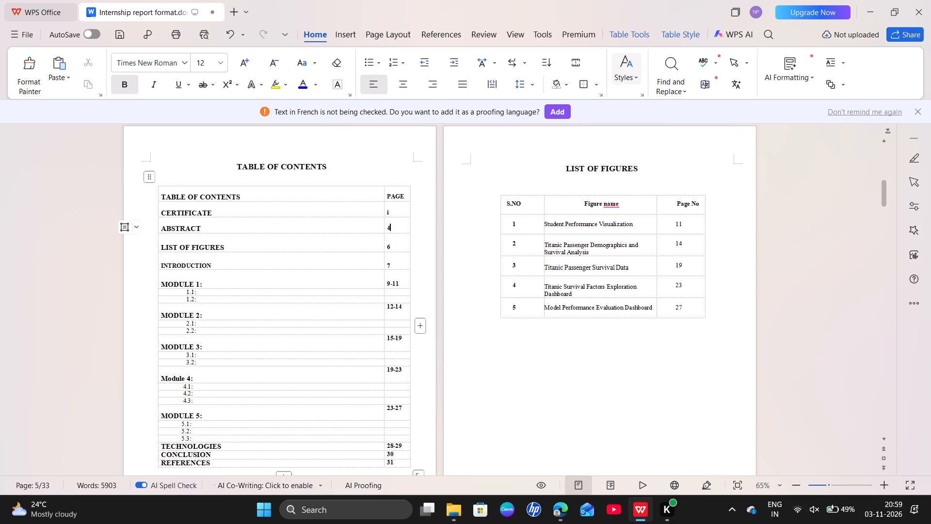
left_click(374, 191)
left_click(339, 238)
scroll(339, 238, "down", 2)
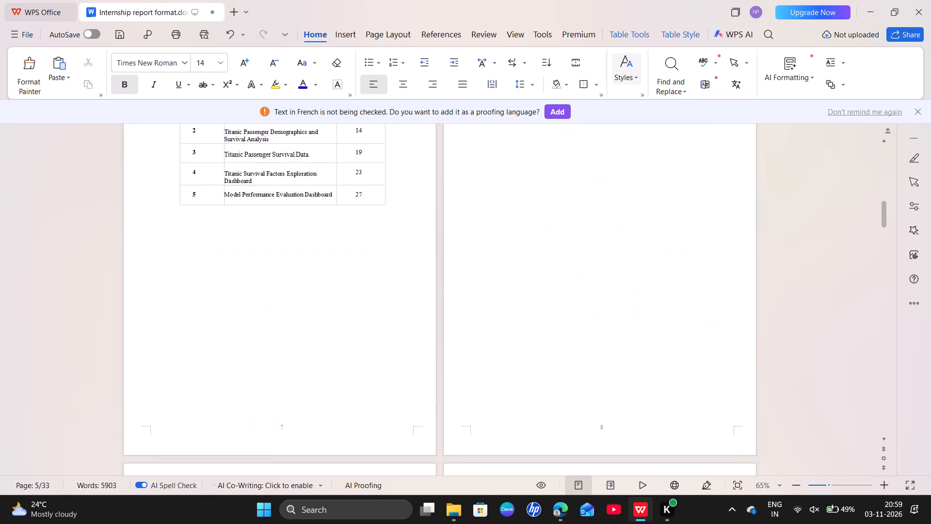
scroll(339, 238, "up", 1)
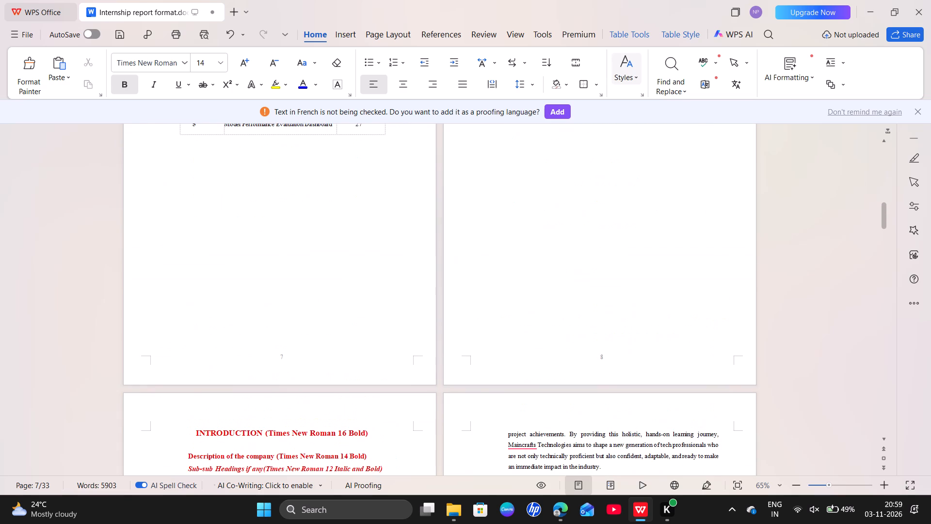
scroll(345, 257, "up", 1)
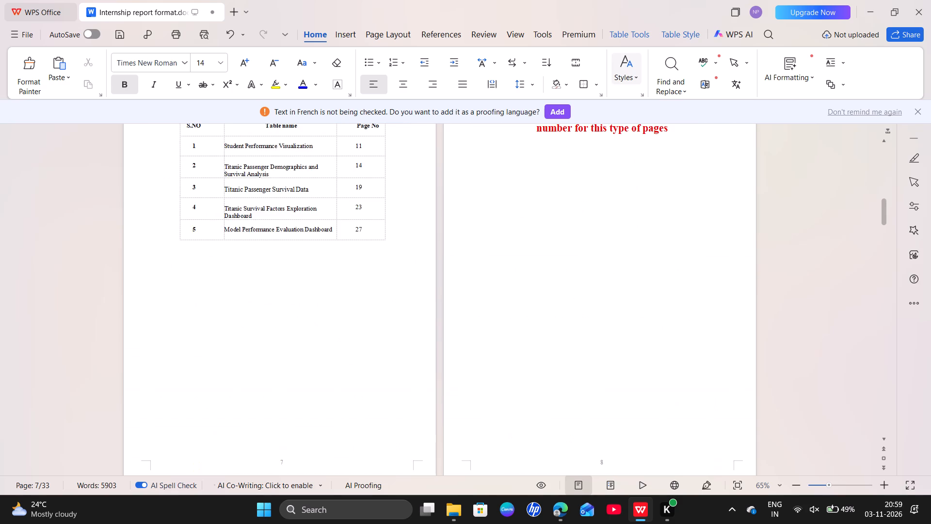
scroll(345, 257, "up", 4)
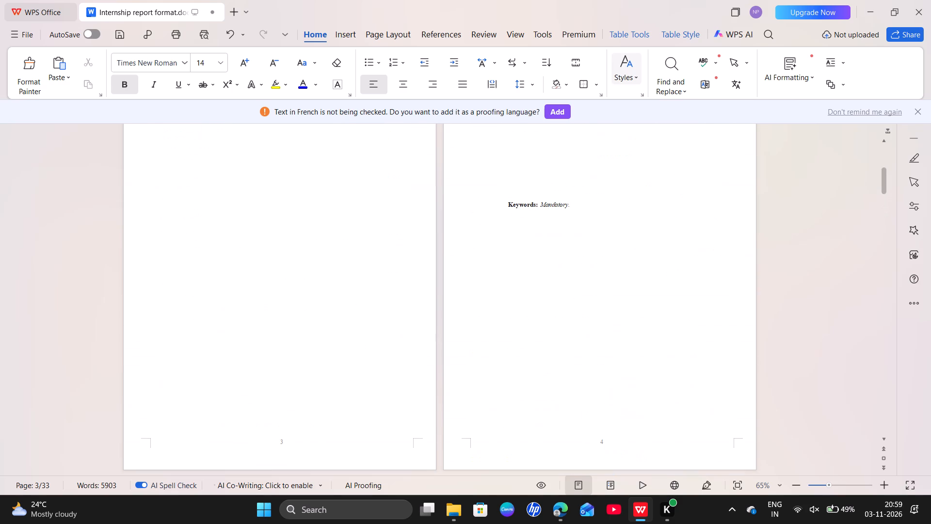
scroll(345, 257, "up", 2)
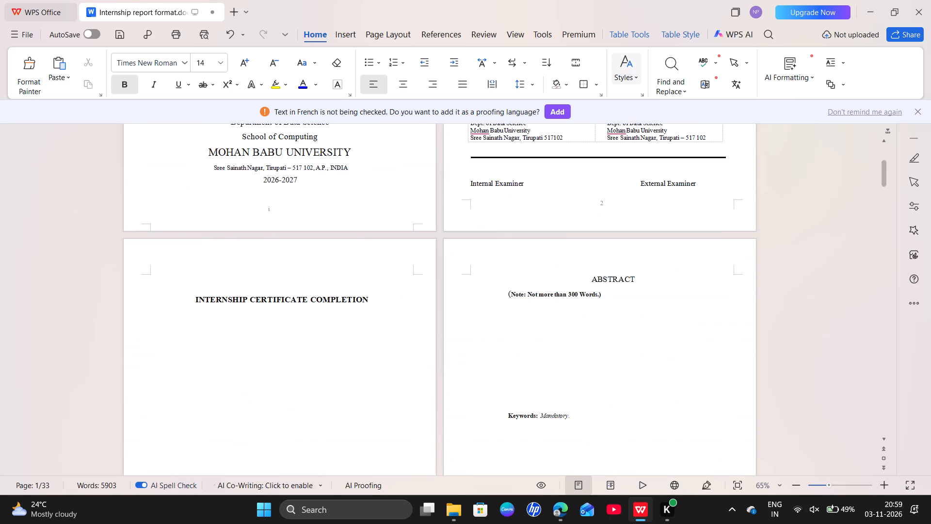
Undo the last change to bring back the certificate picture on the Internship Certificate Completion page.
scroll(323, 306, "down", 1)
right_click(307, 275)
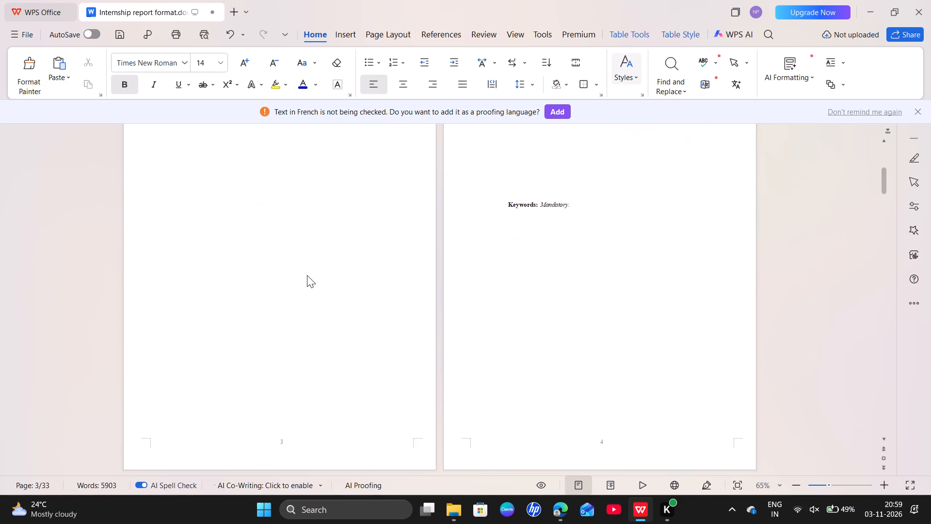
left_click(307, 275)
left_click(288, 267)
key("ctrl+z")
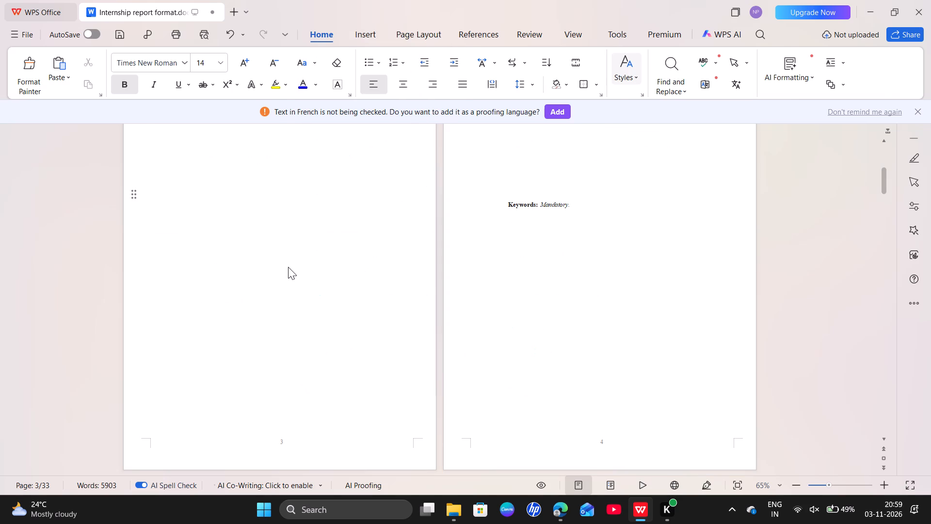
scroll(288, 267, "up", 1)
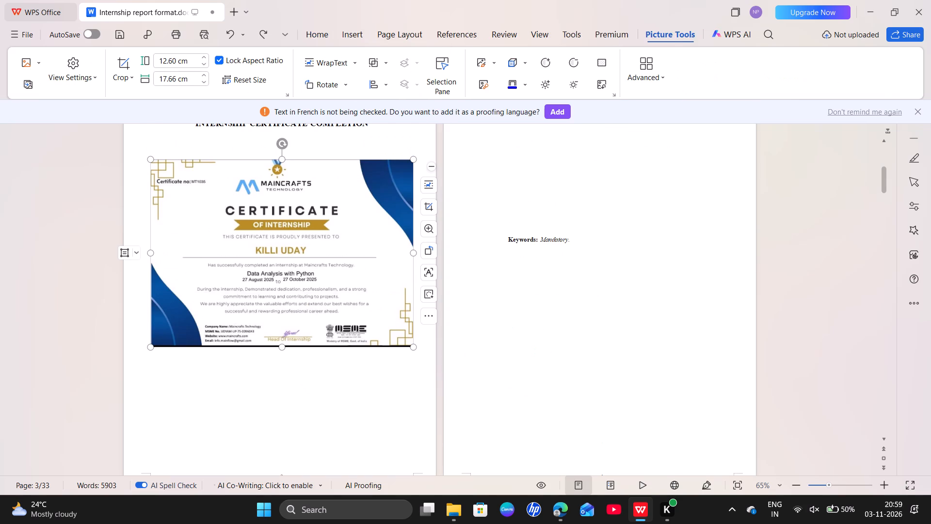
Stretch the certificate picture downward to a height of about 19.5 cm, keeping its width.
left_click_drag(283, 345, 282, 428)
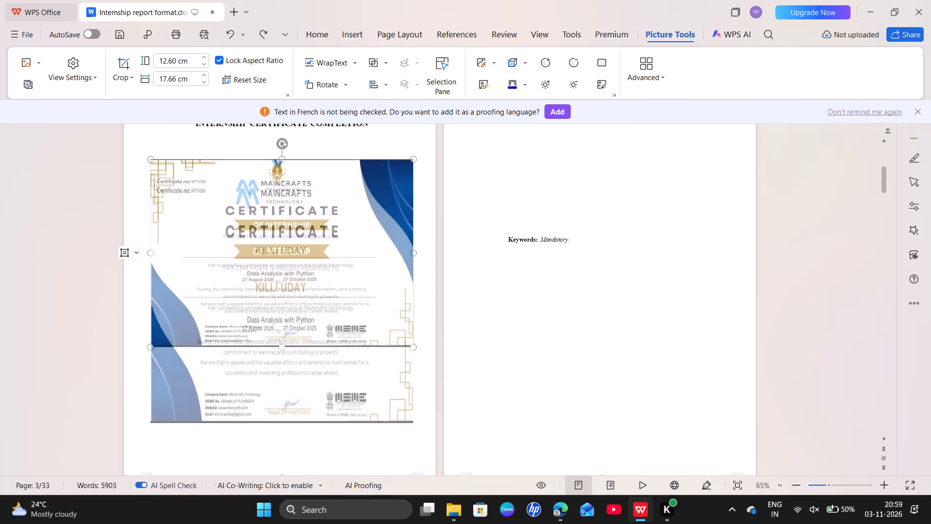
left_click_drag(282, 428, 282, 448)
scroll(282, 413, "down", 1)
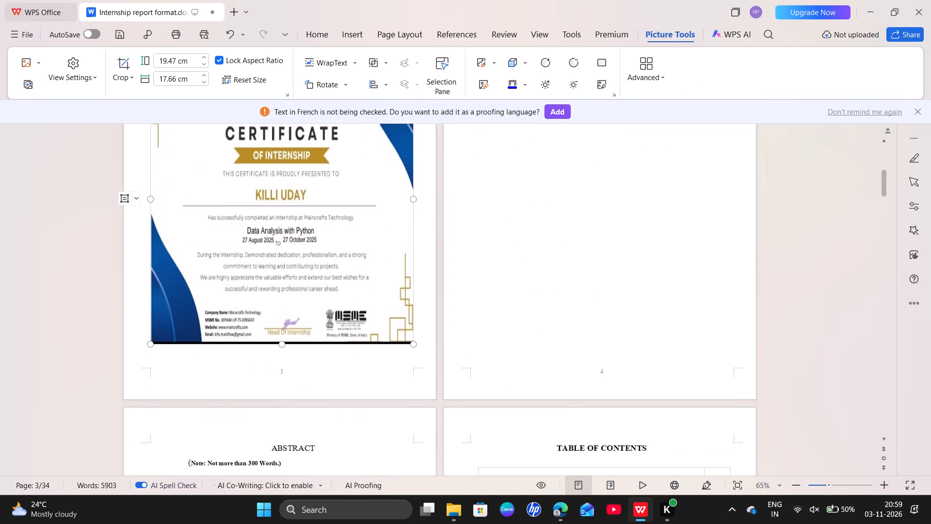
Reduce the certificate picture's height to about 12.2 cm while keeping its 17.66 cm width, and check the page layout.
left_click_drag(281, 345, 276, 262)
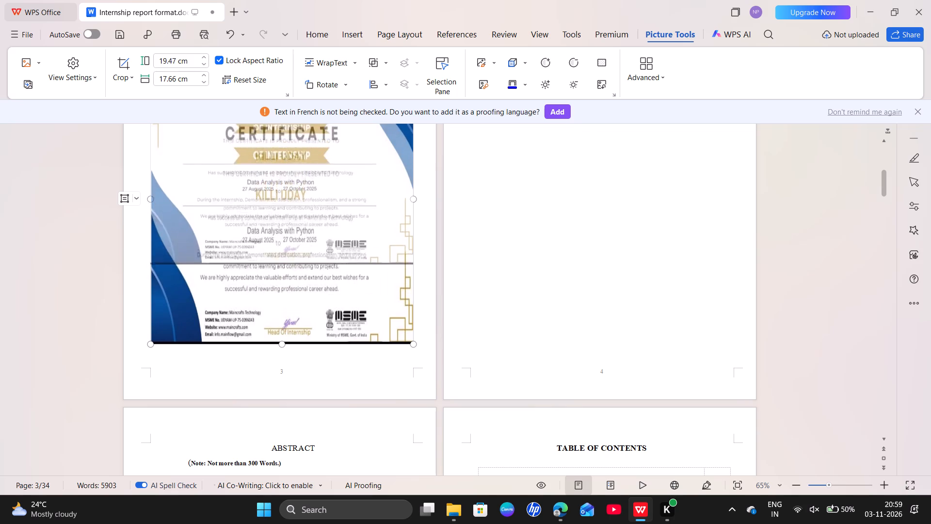
left_click_drag(276, 262, 275, 251)
scroll(275, 251, "up", 1)
scroll(275, 251, "down", 1)
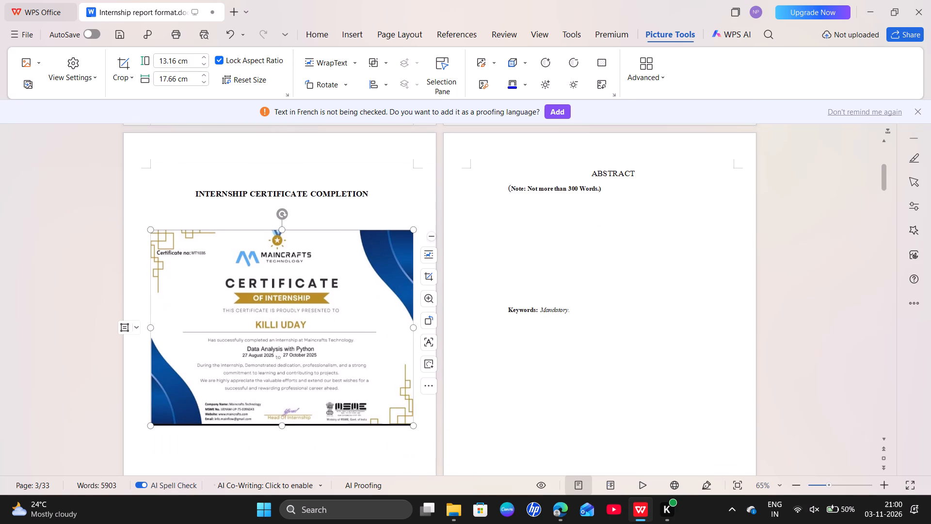
left_click_drag(283, 425, 282, 411)
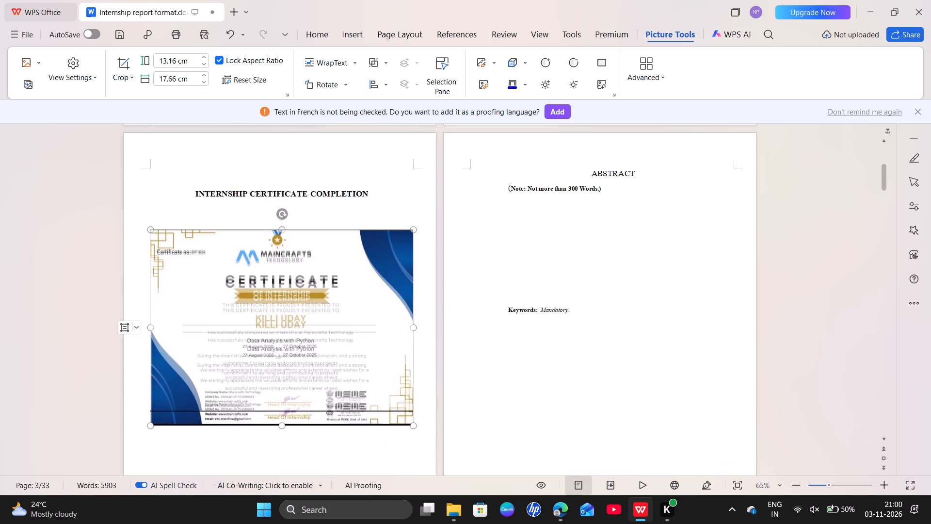
left_click_drag(282, 411, 282, 410)
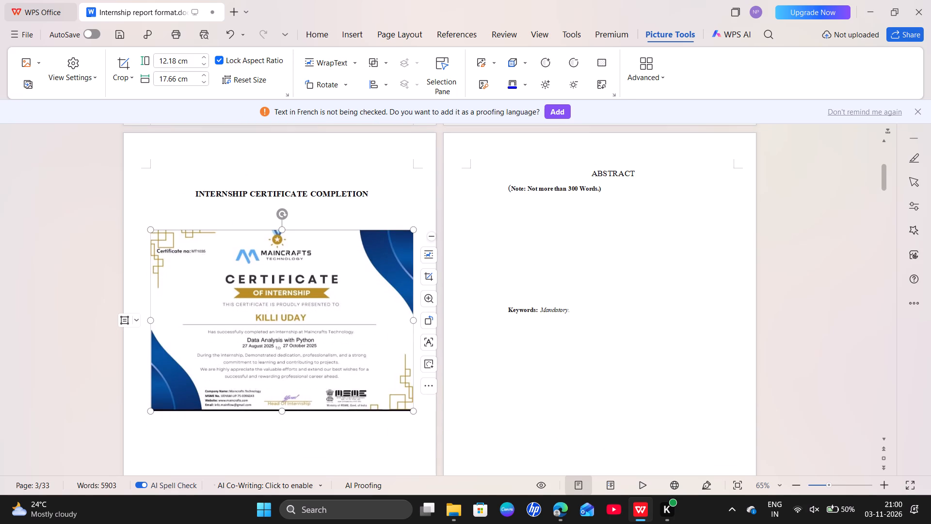
scroll(282, 410, "down", 1)
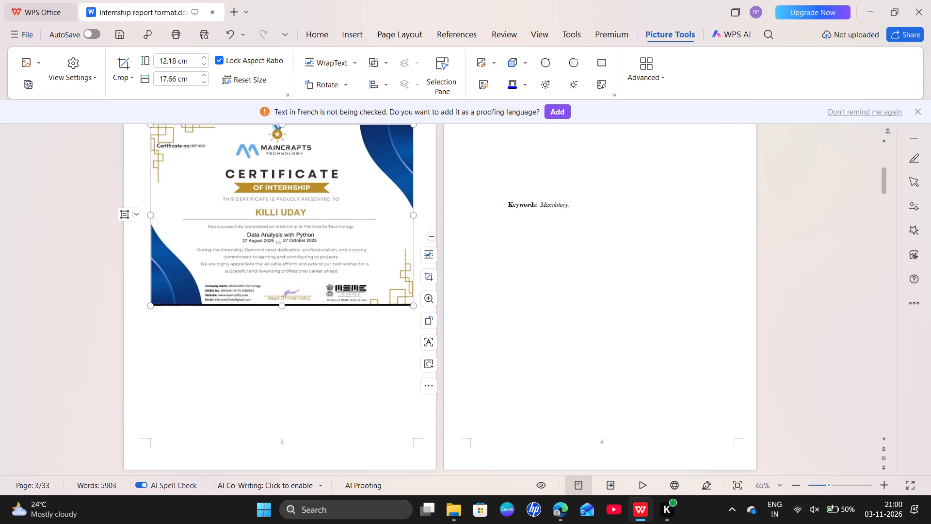
scroll(282, 410, "down", 1)
scroll(282, 410, "up", 1)
scroll(505, 387, "down", 2)
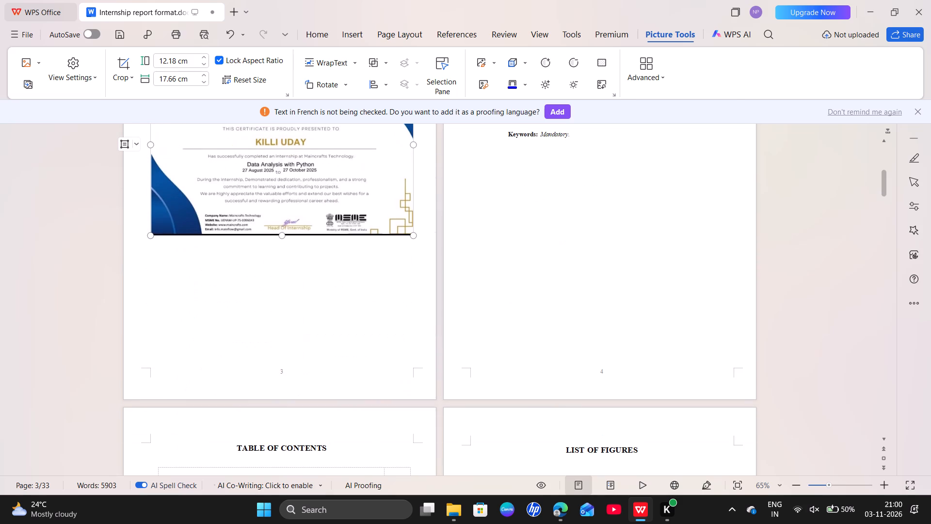
scroll(505, 387, "up", 1)
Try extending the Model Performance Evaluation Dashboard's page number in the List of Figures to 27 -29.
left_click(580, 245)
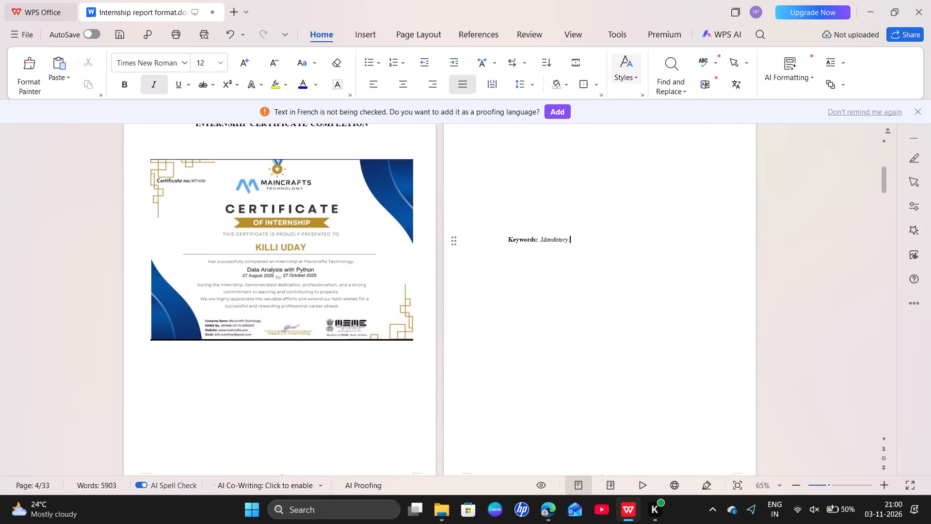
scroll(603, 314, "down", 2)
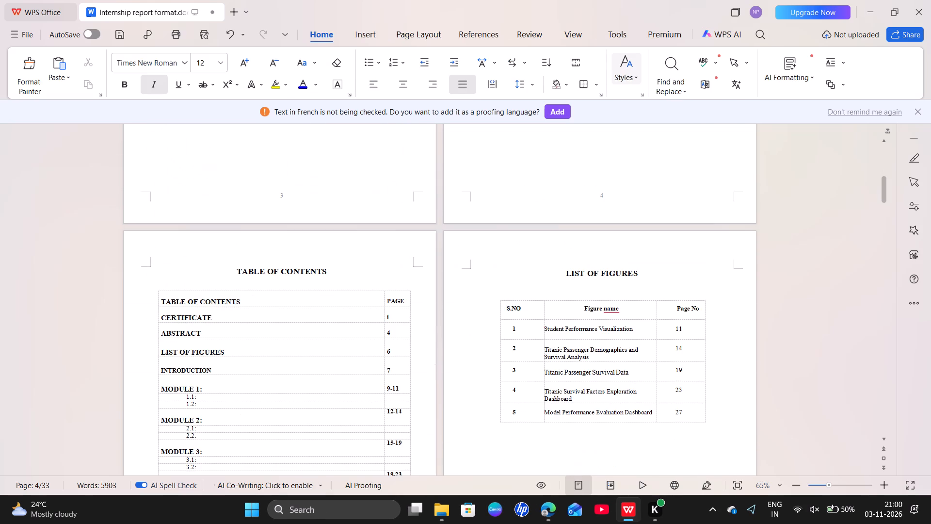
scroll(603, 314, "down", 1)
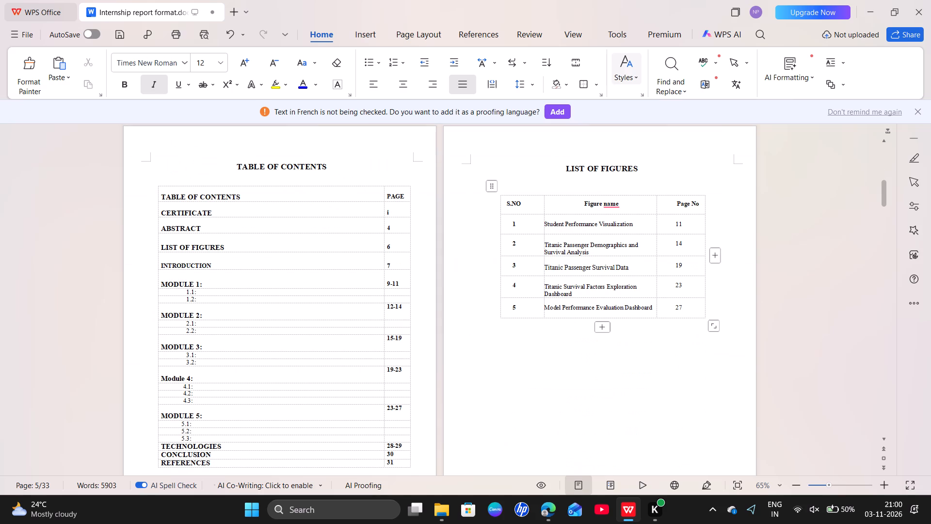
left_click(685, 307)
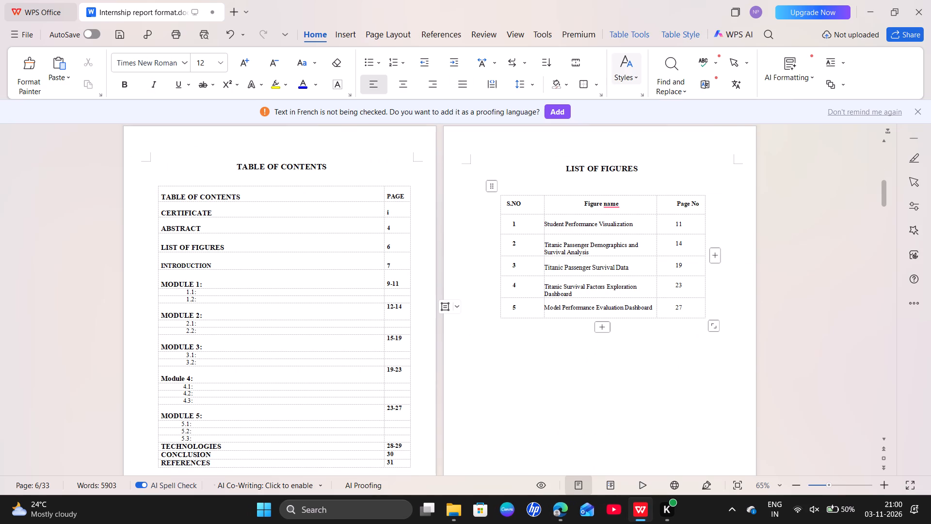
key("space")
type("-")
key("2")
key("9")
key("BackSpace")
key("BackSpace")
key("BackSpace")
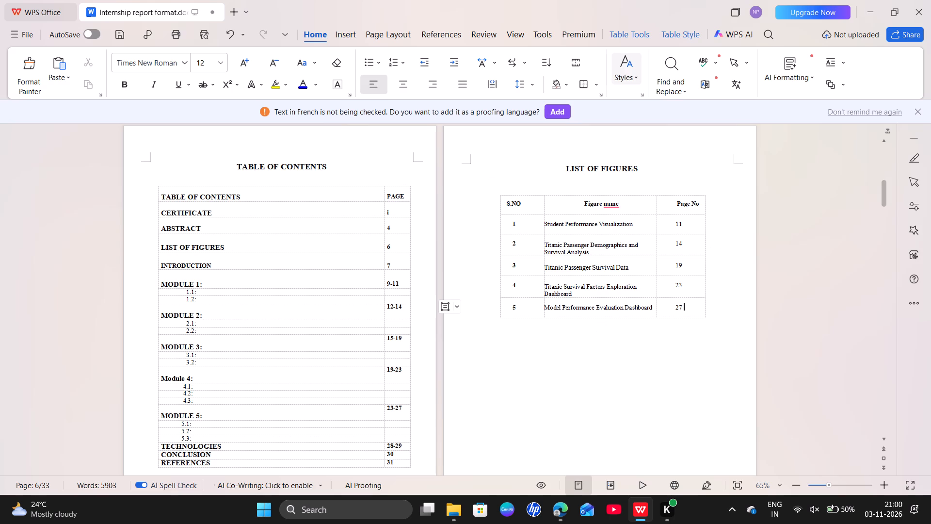
Add a blank line after the last paragraph of the Overview of the Project section on page 10.
scroll(623, 388, "down", 2)
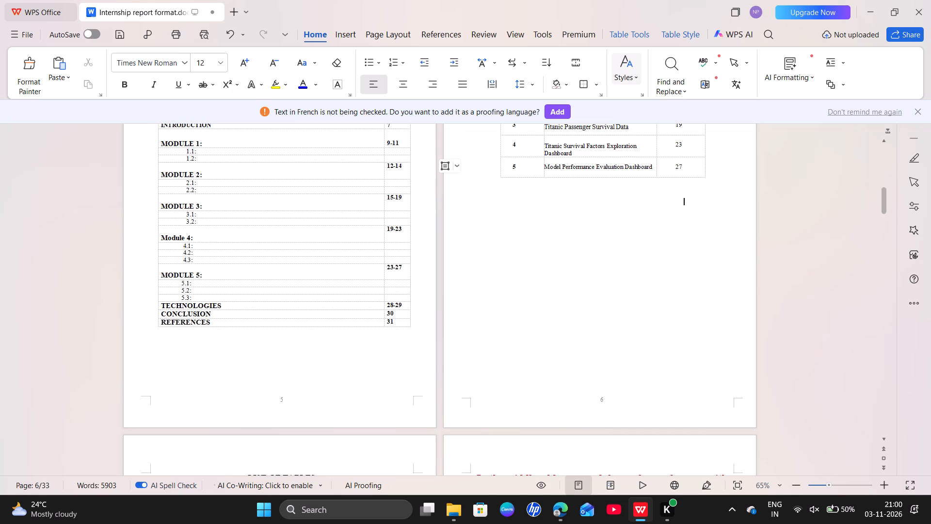
scroll(623, 388, "down", 1)
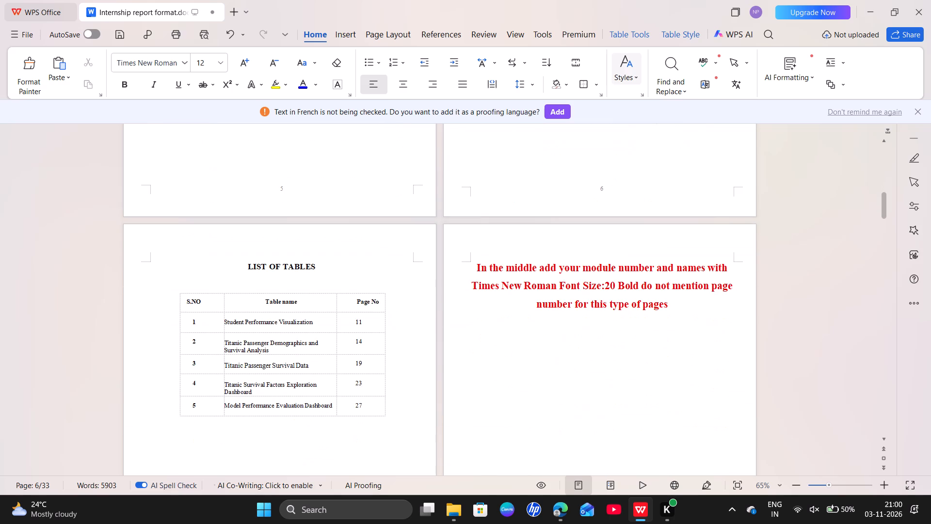
scroll(623, 388, "down", 1)
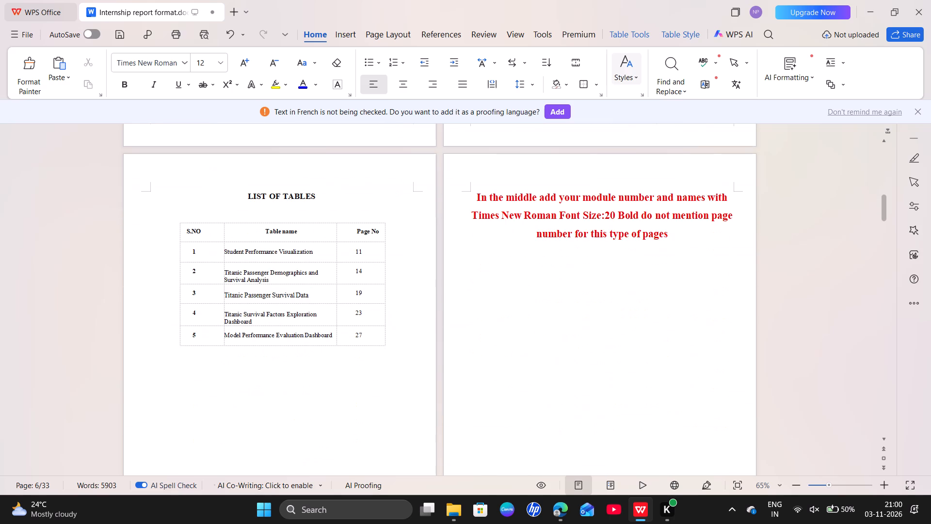
scroll(623, 388, "down", 1)
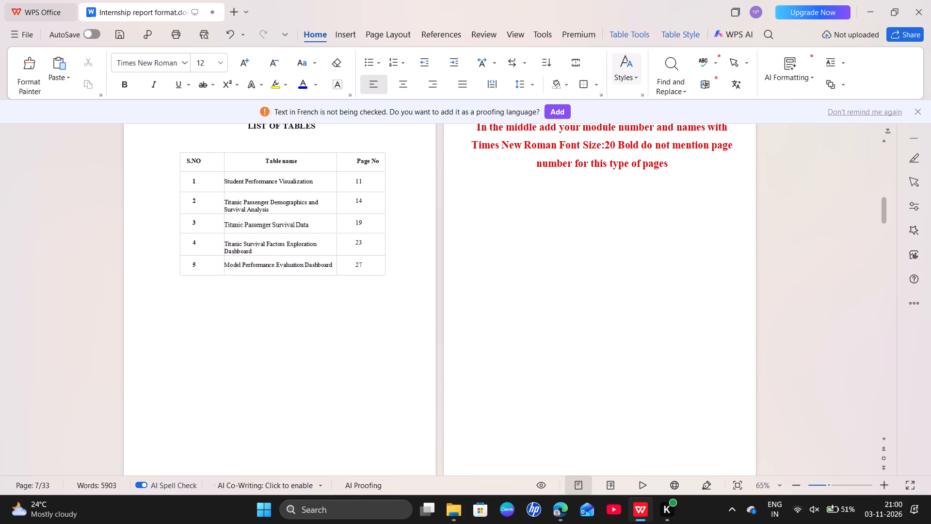
scroll(623, 388, "down", 2)
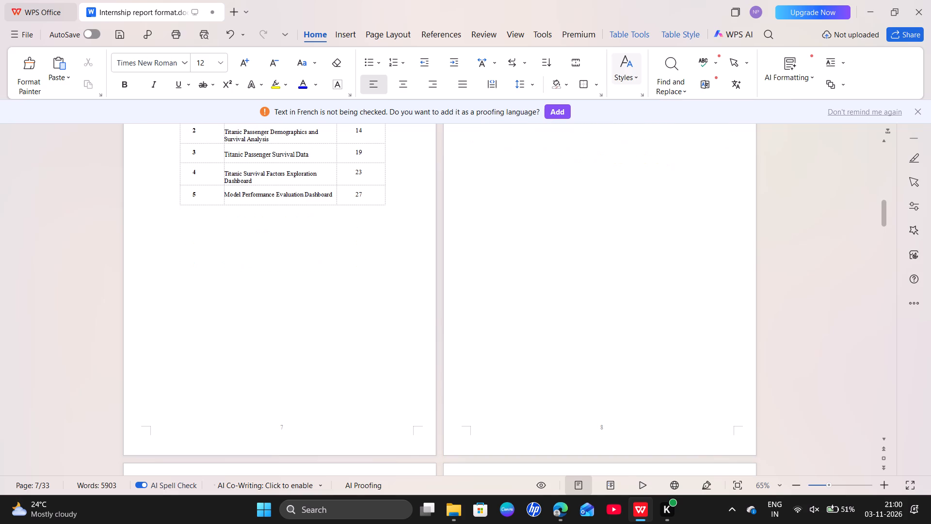
scroll(623, 388, "down", 2)
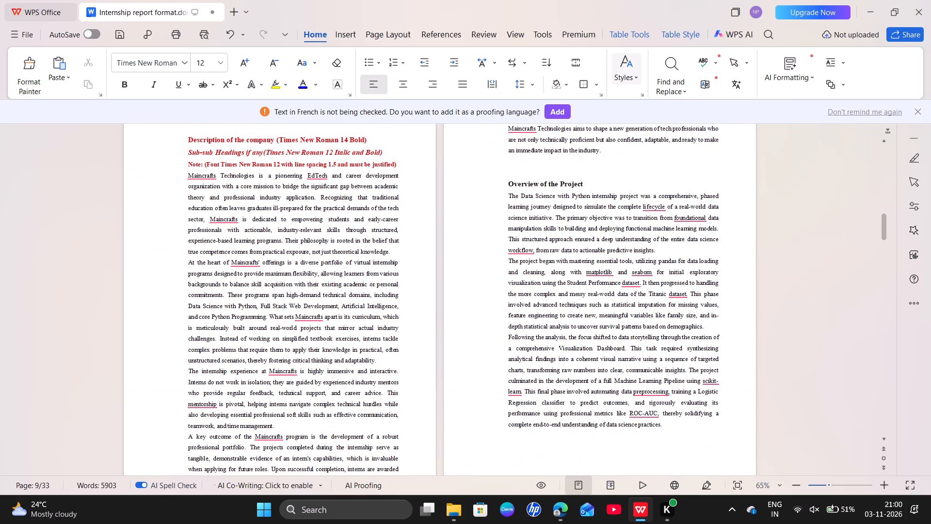
scroll(623, 388, "down", 1)
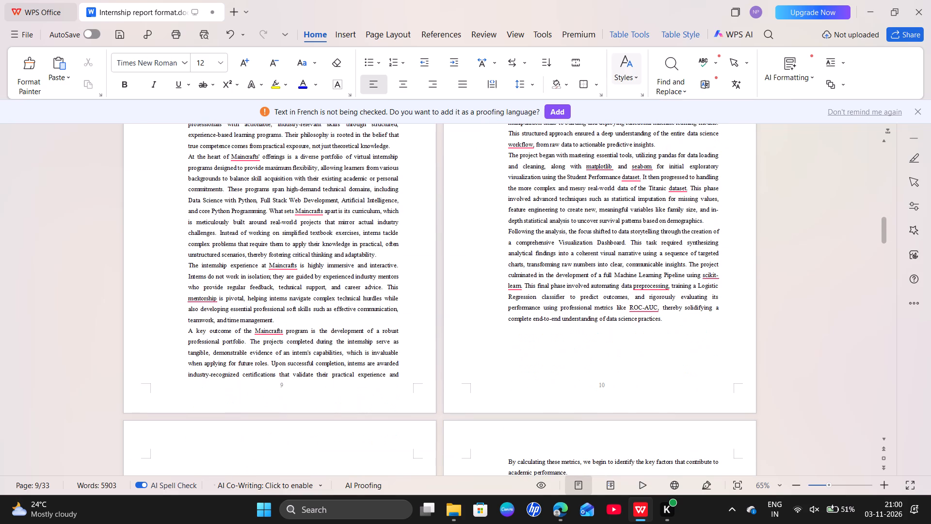
left_click(678, 324)
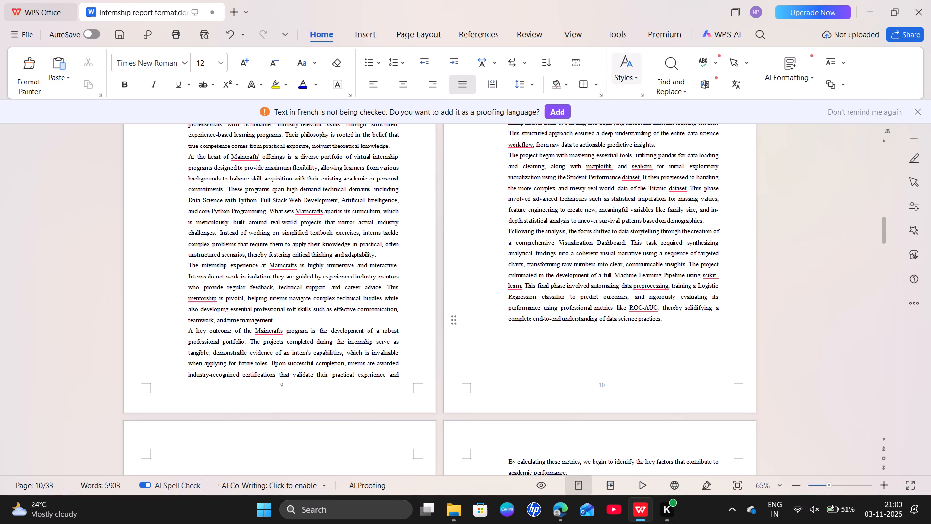
key("Return")
Examine the introduction, project overview and Module 1 pages, including the module heading and its subsections.
scroll(678, 324, "up", 1)
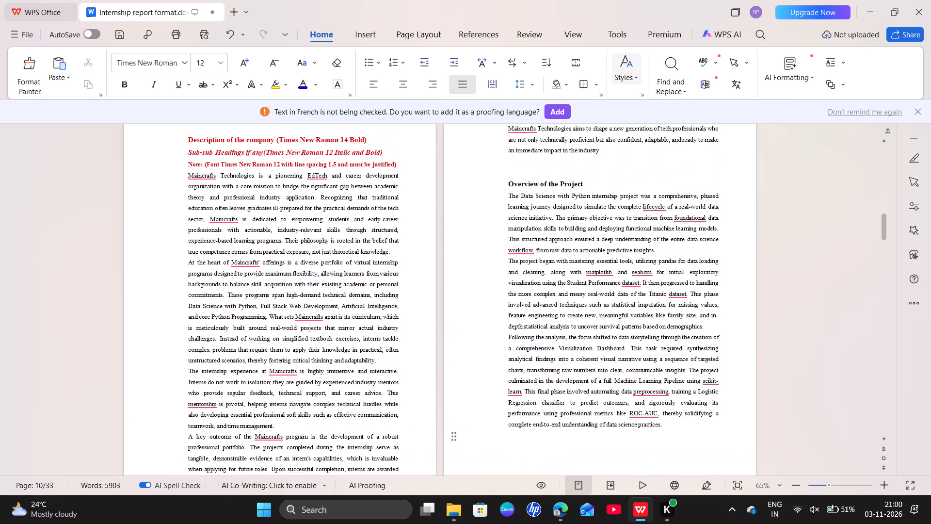
scroll(678, 324, "up", 1)
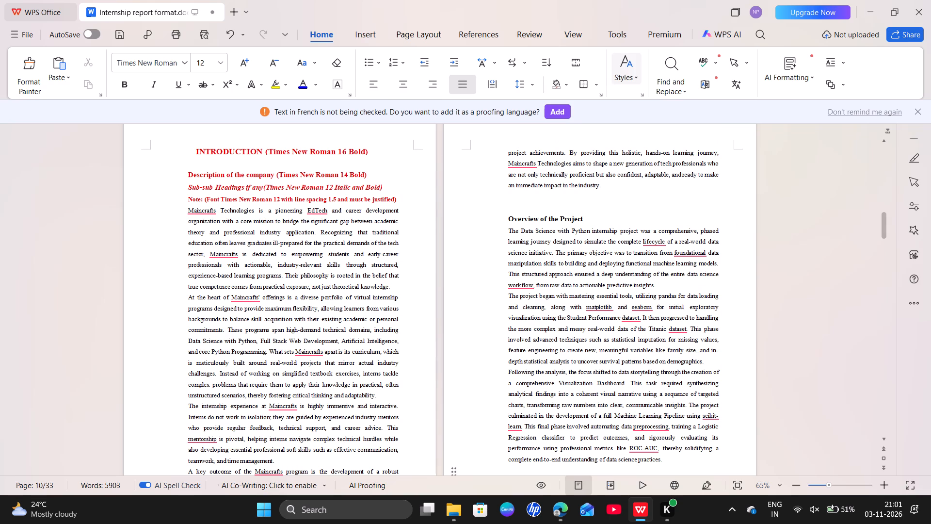
scroll(525, 297, "down", 2)
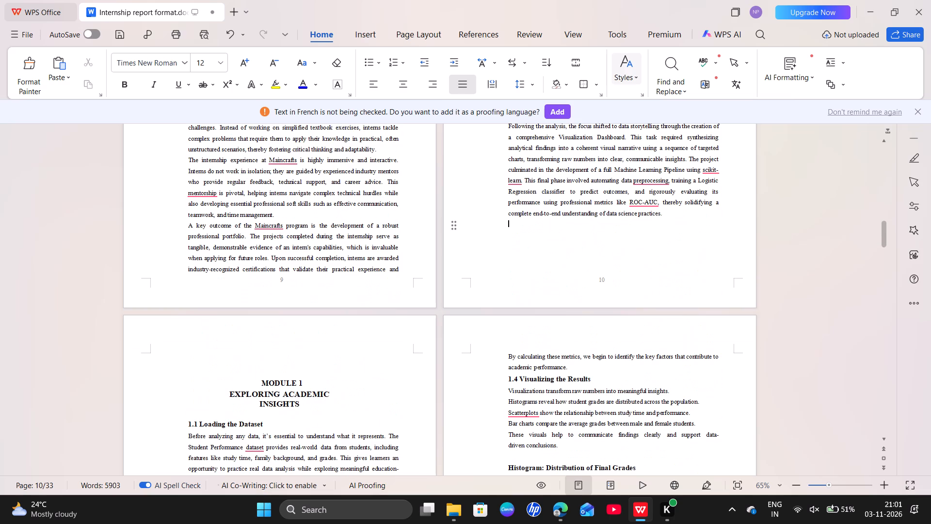
scroll(525, 297, "down", 1)
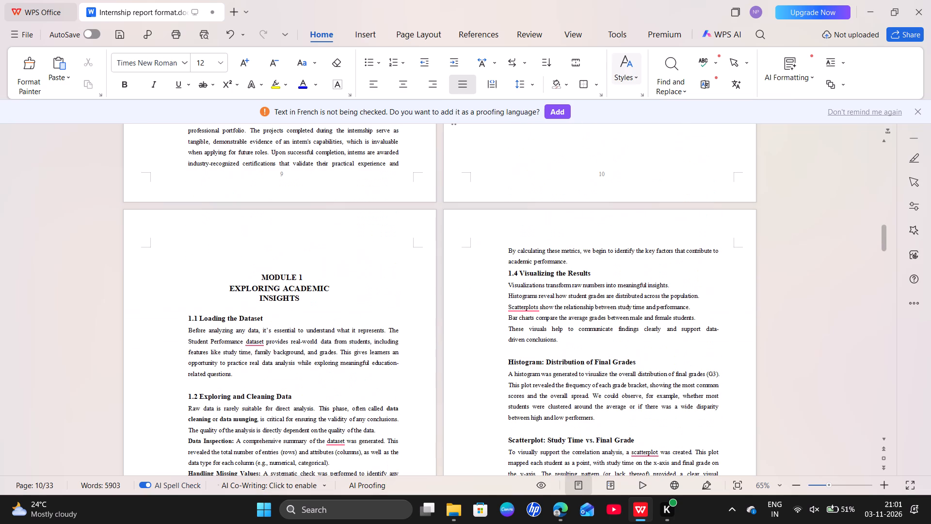
scroll(307, 345, "down", 1)
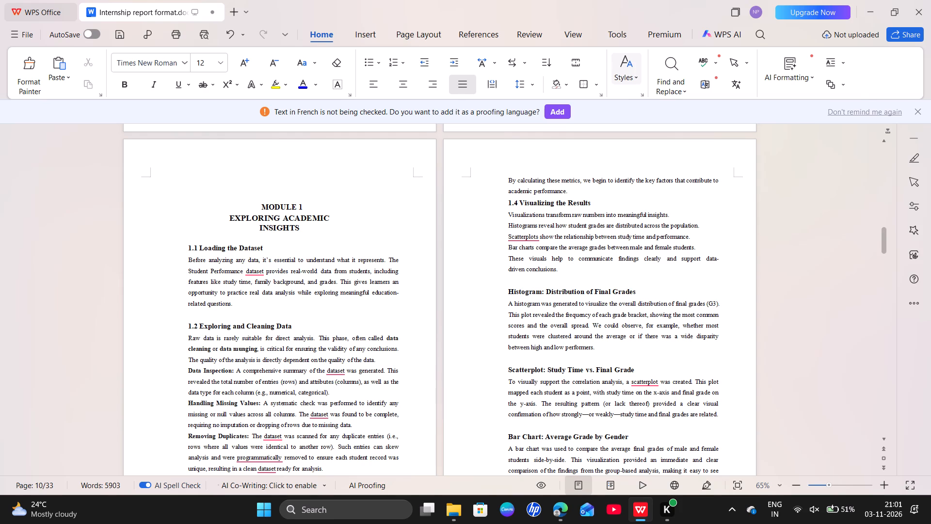
left_click(301, 324)
left_click(323, 225)
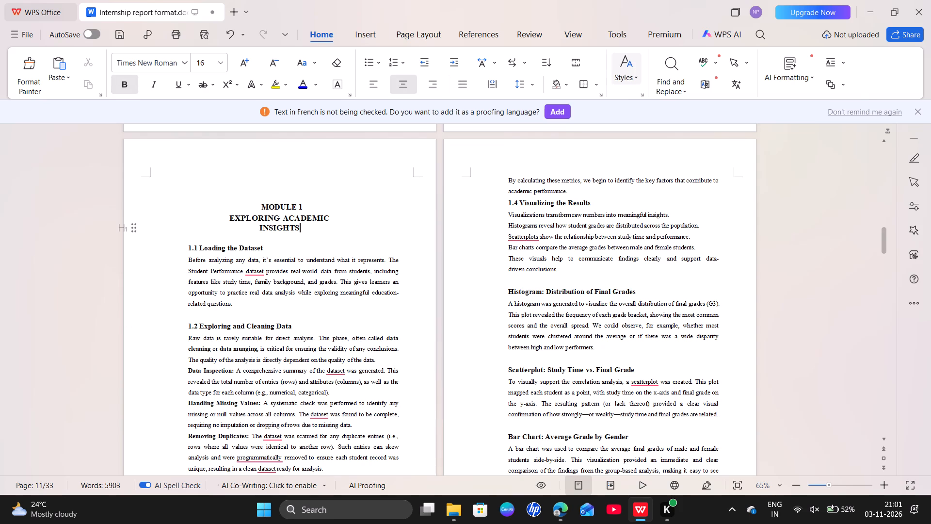
scroll(313, 208, "up", 3)
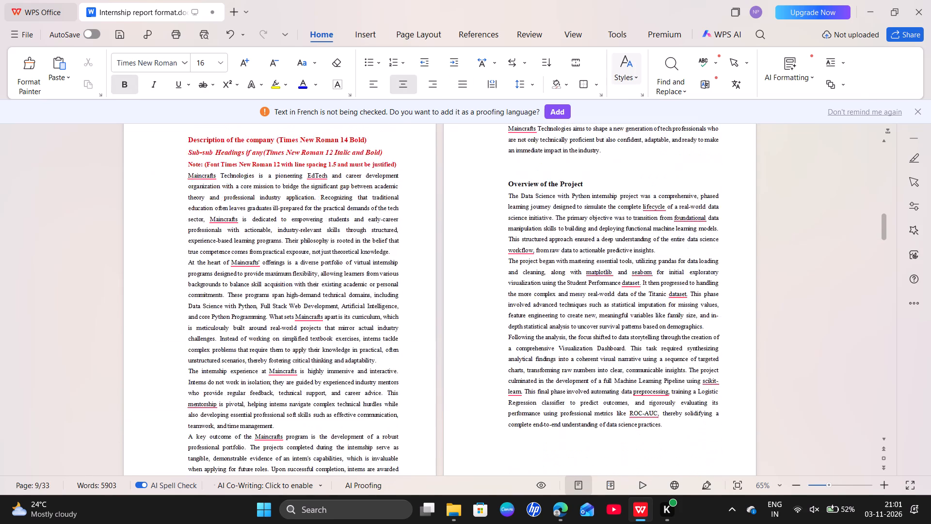
scroll(313, 208, "up", 2)
Insert six blank lines below the red module number and name instruction on page 8.
scroll(313, 208, "down", 1)
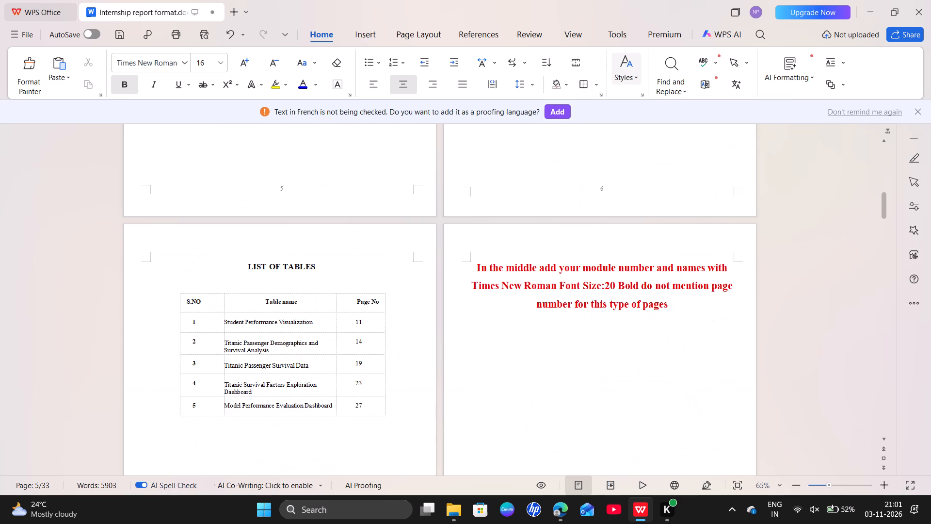
scroll(404, 278, "down", 1)
left_click(674, 237)
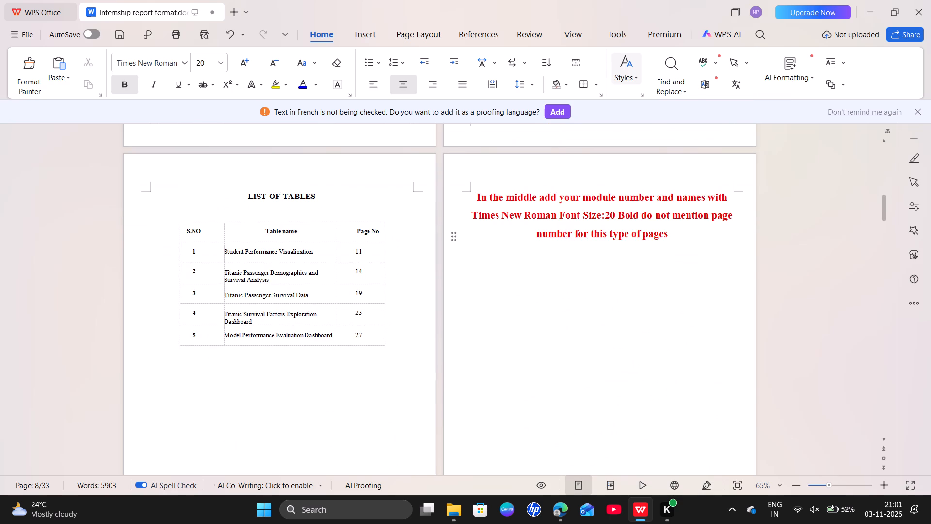
key("Return")
key("Return")
key("Return")
key("Return")
key("Return")
key("Return")
Insert four more blank lines directly after the end of the red instruction text on page 8.
key("Left")
key("Left")
key("Left")
key("Left")
key("Left")
key("Left")
key("Left")
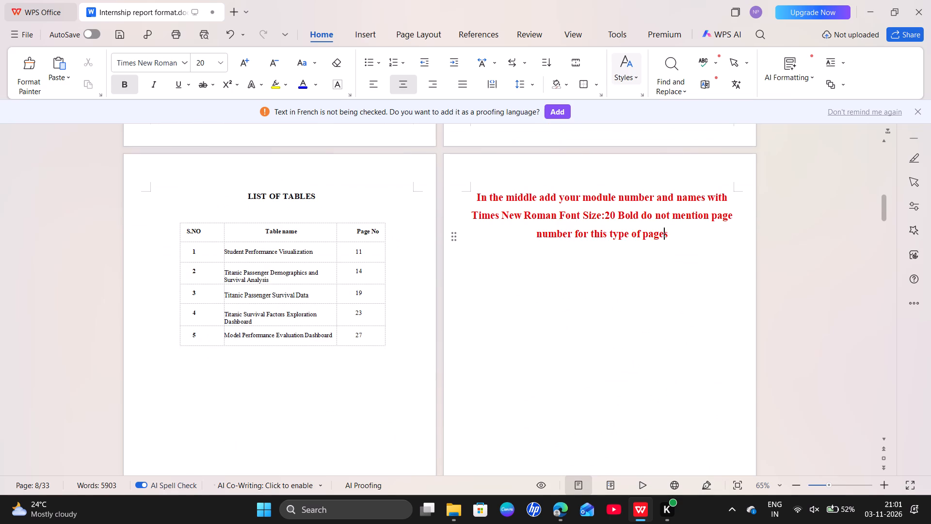
key("Right")
key("Return")
key("Return")
key("Return")
key("Return")
Write "Number for this type of pages" on the fourth line below the red instruction on page 8.
type("ha")
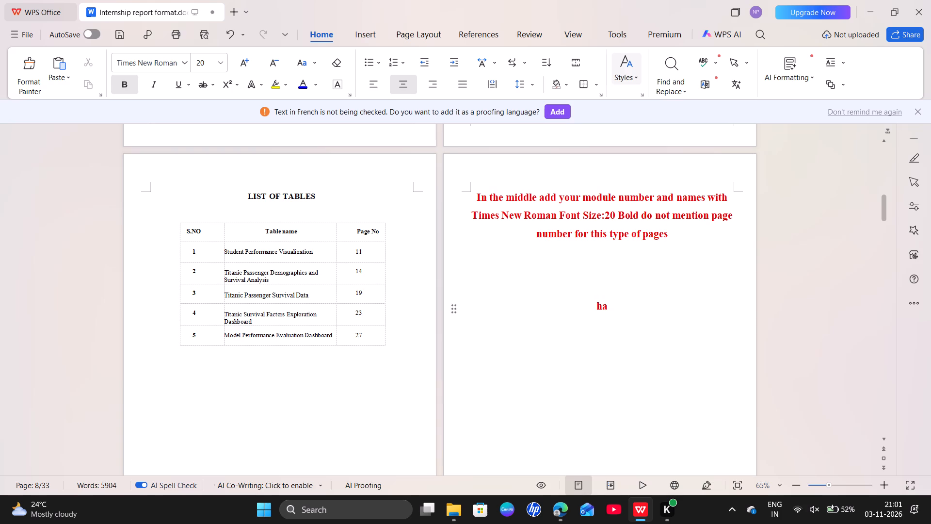
key("BackSpace")
key("BackSpace")
type("number for this")
key("space")
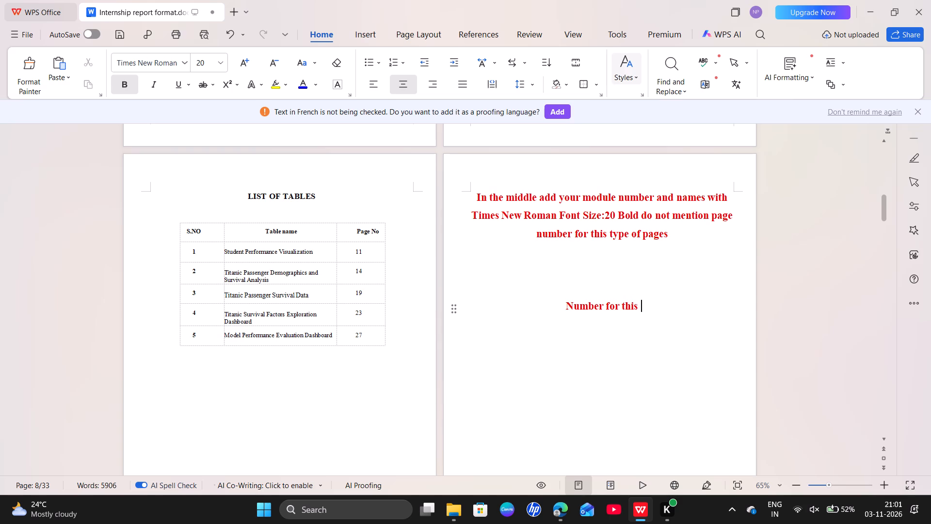
type("type")
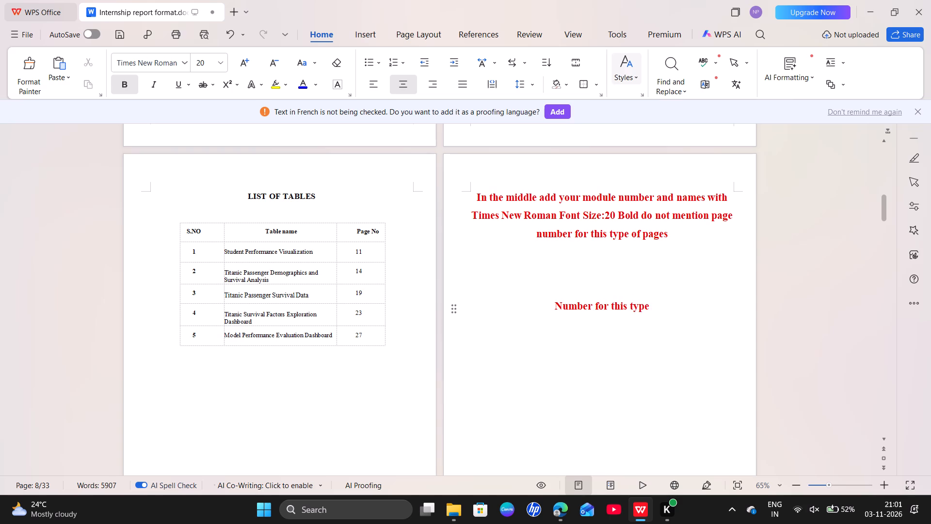
key("space")
type("of pages")
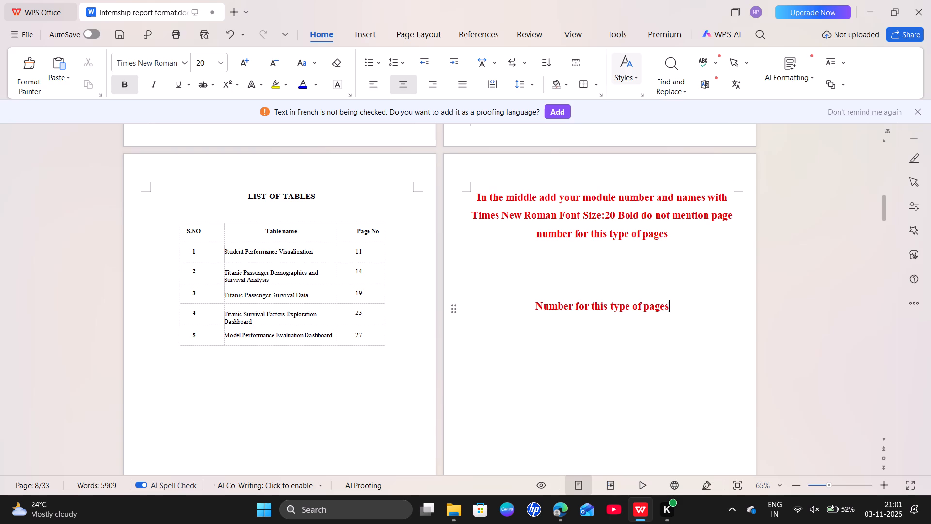
key("space")
Add the line "Times New Roman Font Size:20" beneath "Number for this type of pages".
key("Return")
type("Times")
key("space")
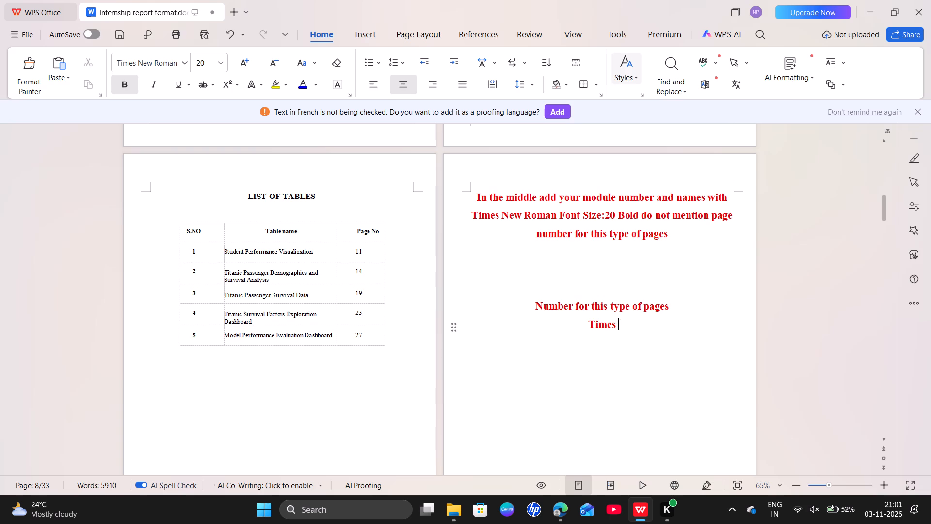
type("New")
key("space")
type("Roma")
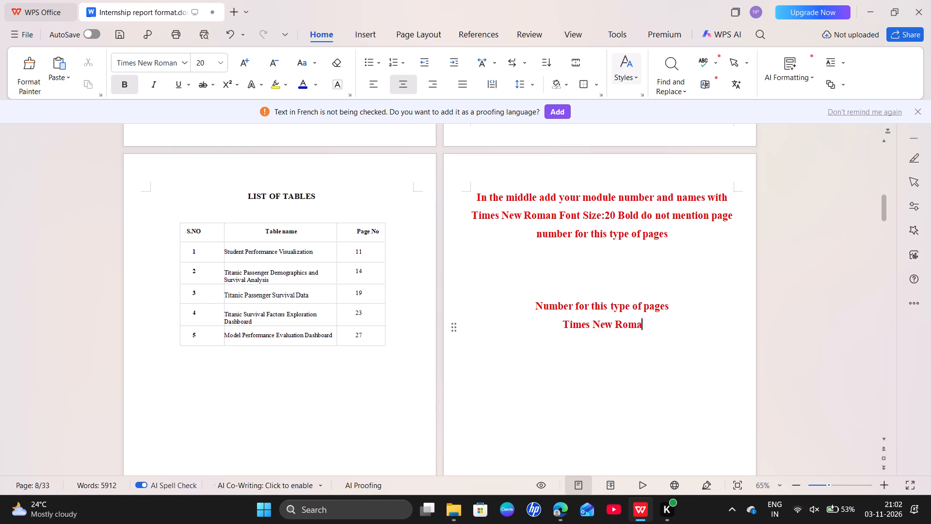
key("n")
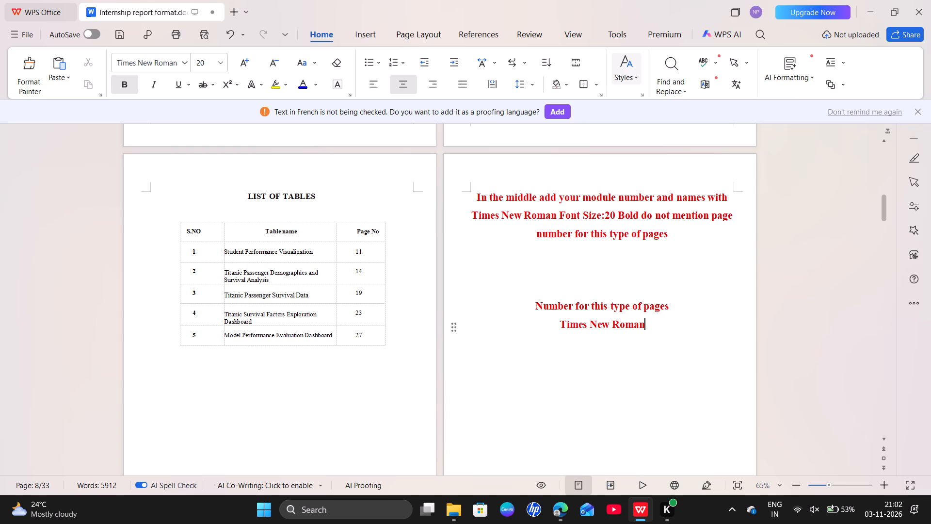
key("space")
type("Font")
key("space")
type("Size")
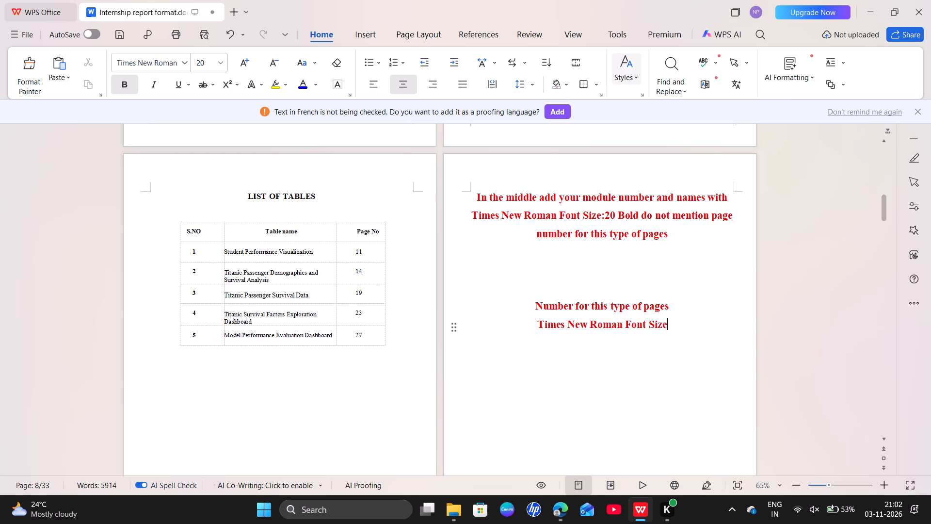
type(":20")
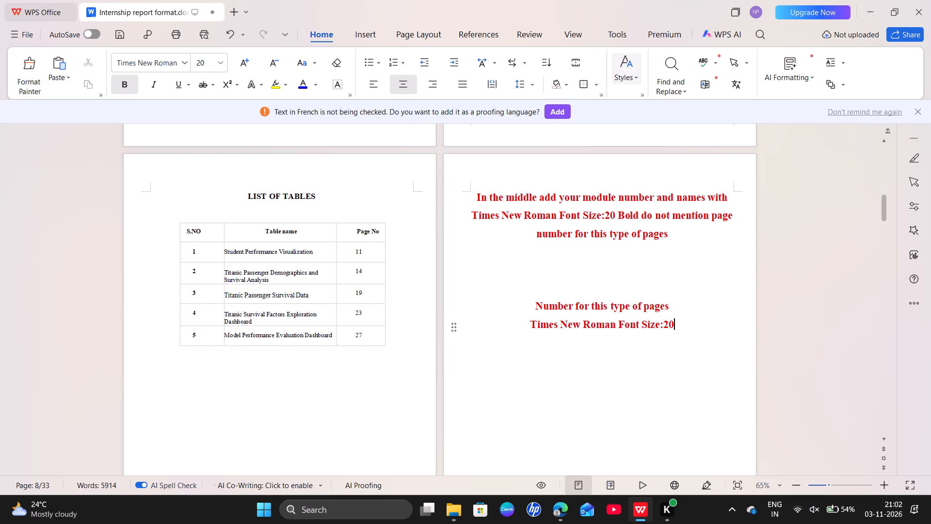
Start another line beneath the font size line with the text "In the".
left_click(688, 326)
key("Return")
type("In the")
key("space")
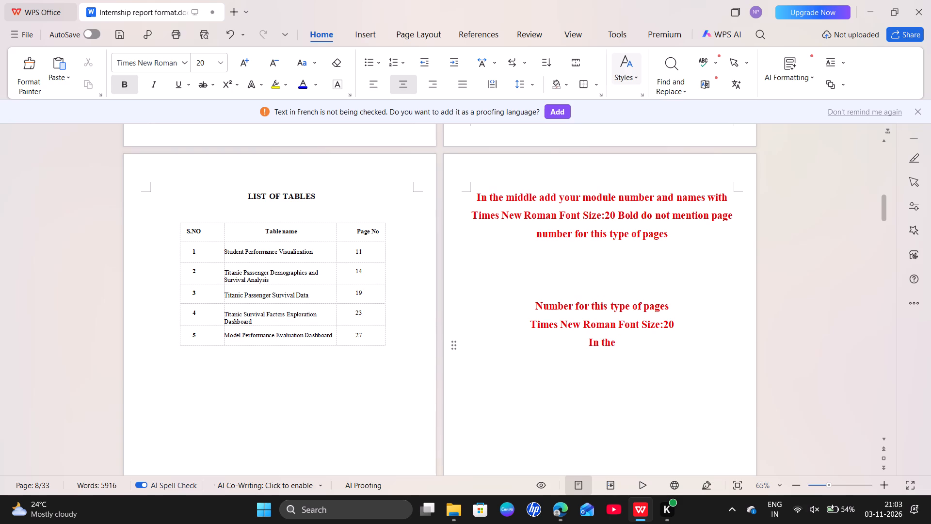
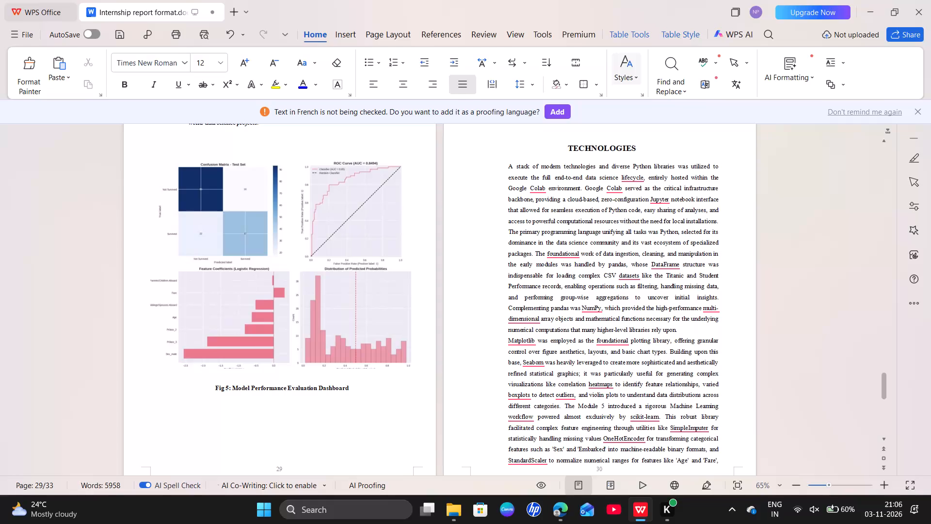
Review the Technologies section on pages 30 and 31 and the Conclusion on page 32.
scroll(592, 344, "down", 1)
left_click(592, 344)
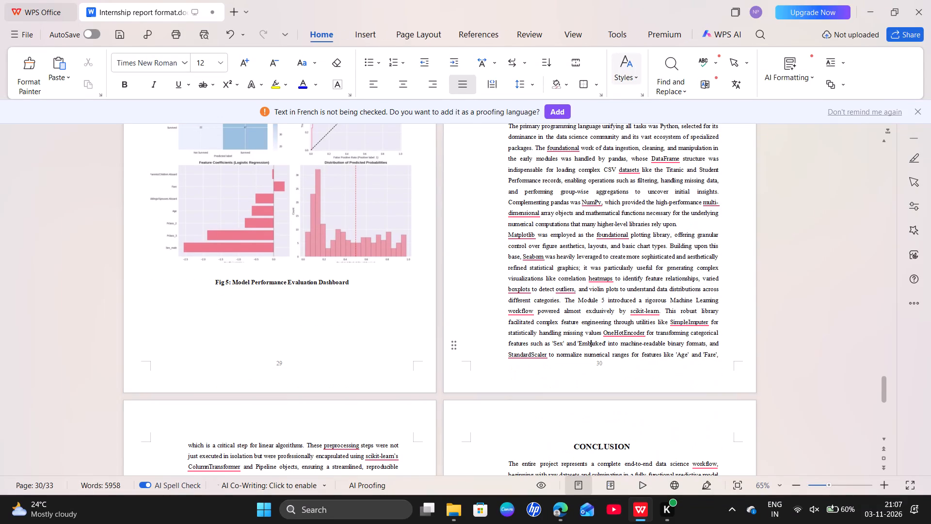
left_click(724, 353)
scroll(630, 371, "down", 1)
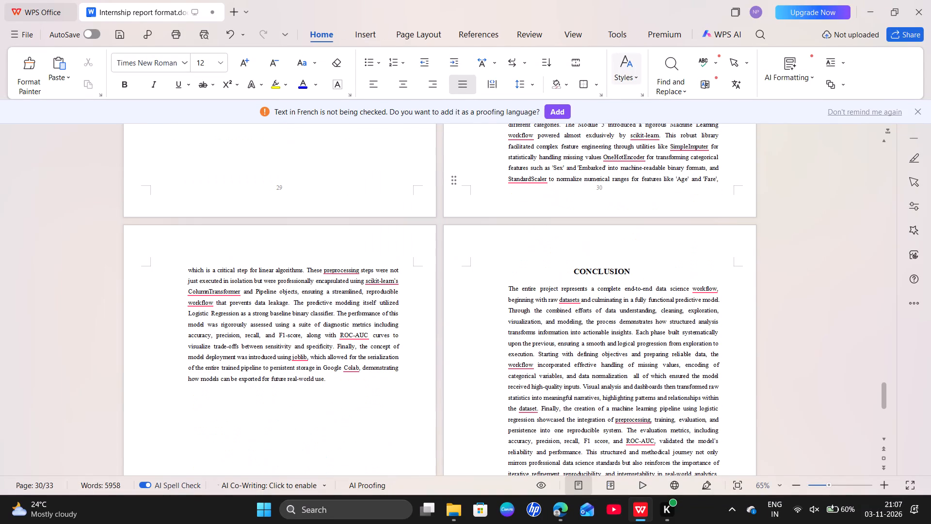
left_click(328, 381)
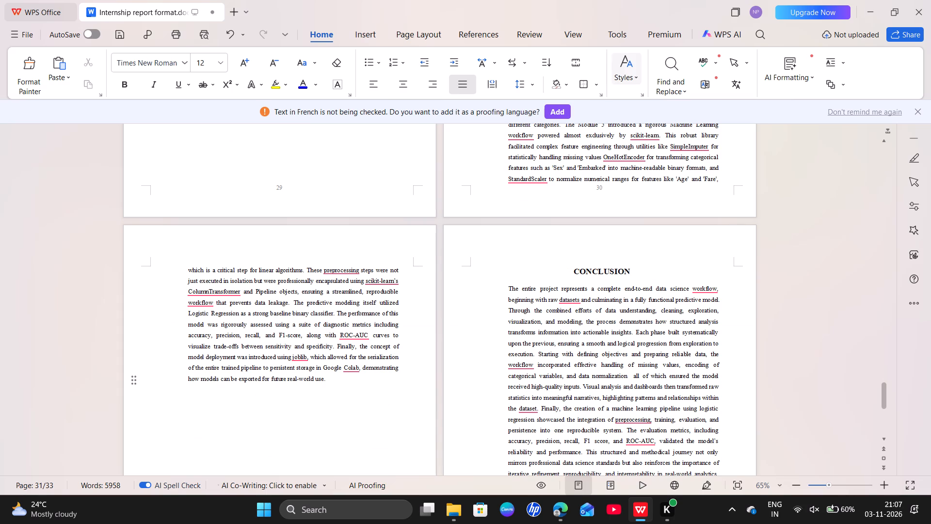
scroll(383, 316, "up", 1)
scroll(336, 311, "up", 2)
left_click(562, 317)
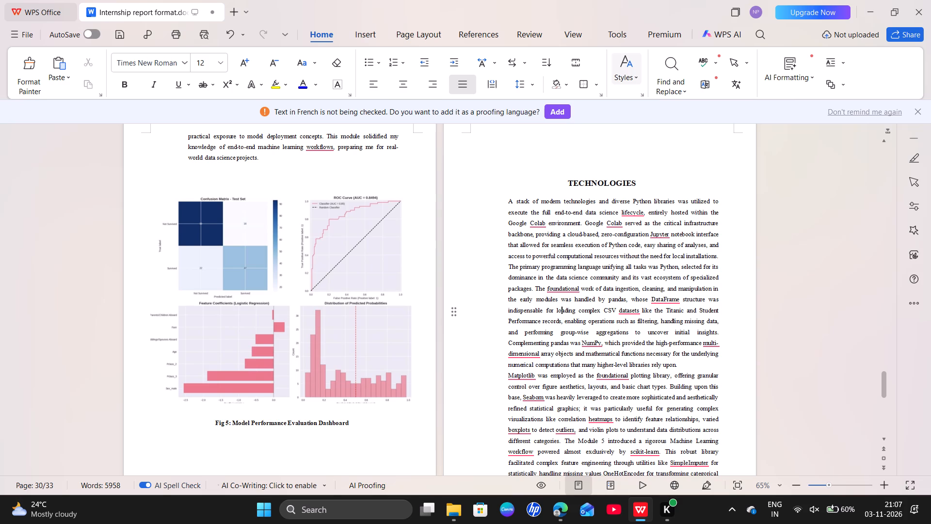
left_click(602, 312)
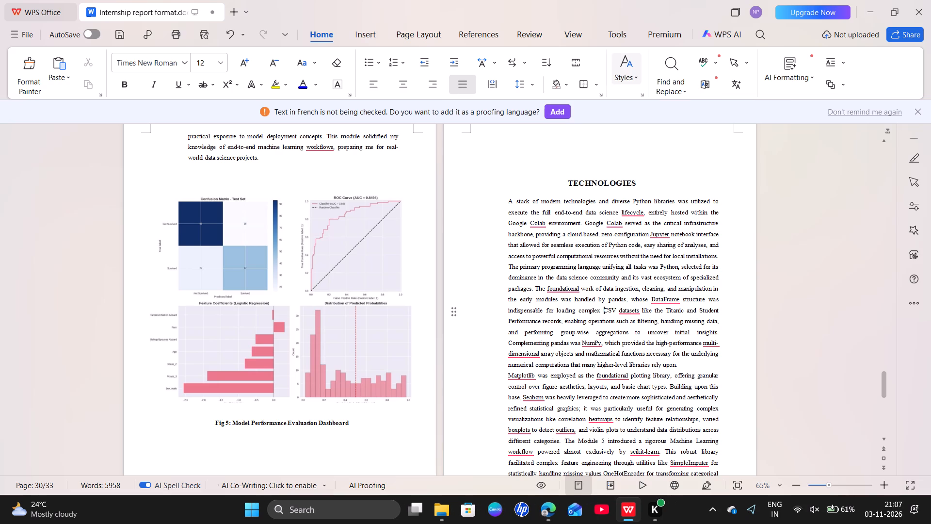
left_click(569, 343)
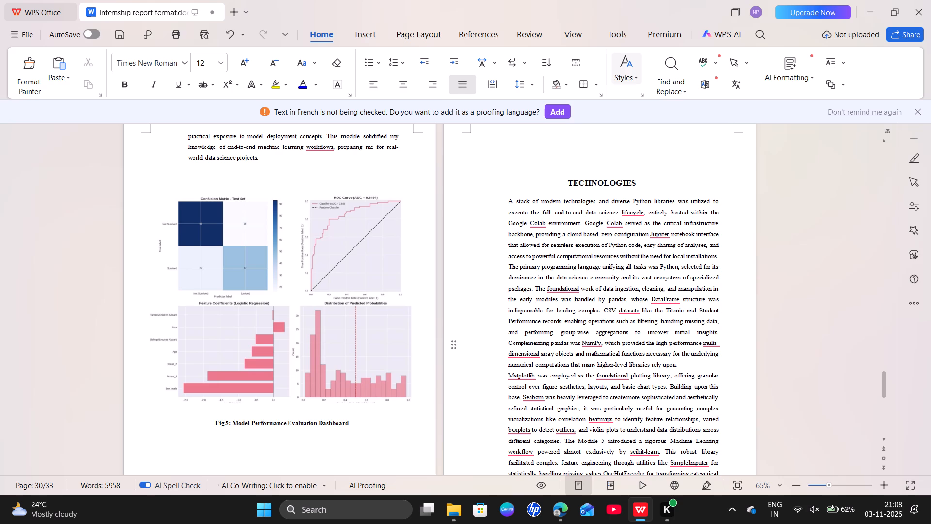
scroll(652, 347, "down", 3)
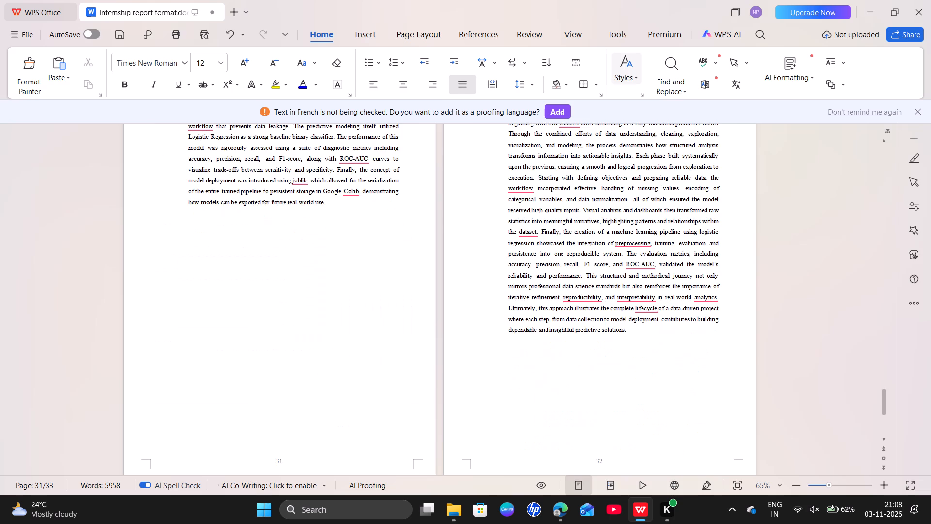
scroll(652, 347, "up", 1)
scroll(652, 347, "down", 1)
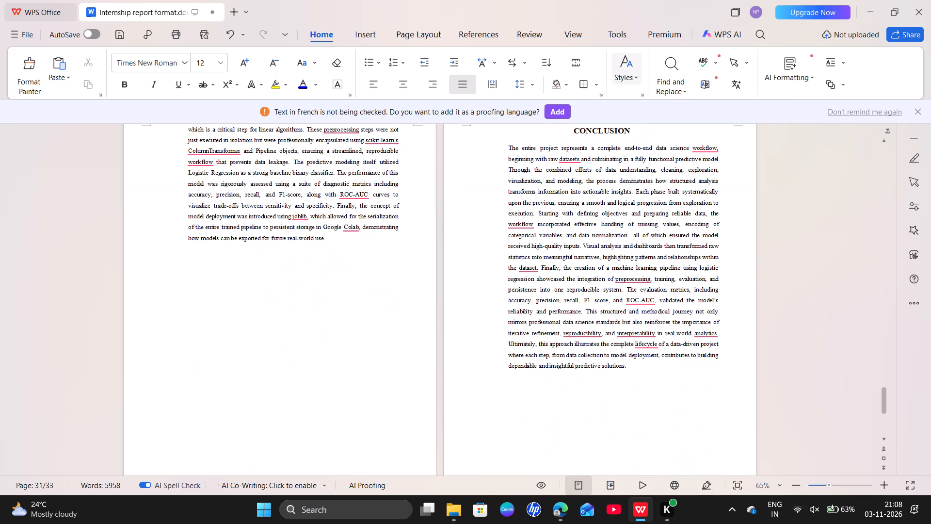
left_click(639, 296)
Insert seven blank lines after the sentence about adding references in IEEE format on the References page.
scroll(639, 296, "down", 2)
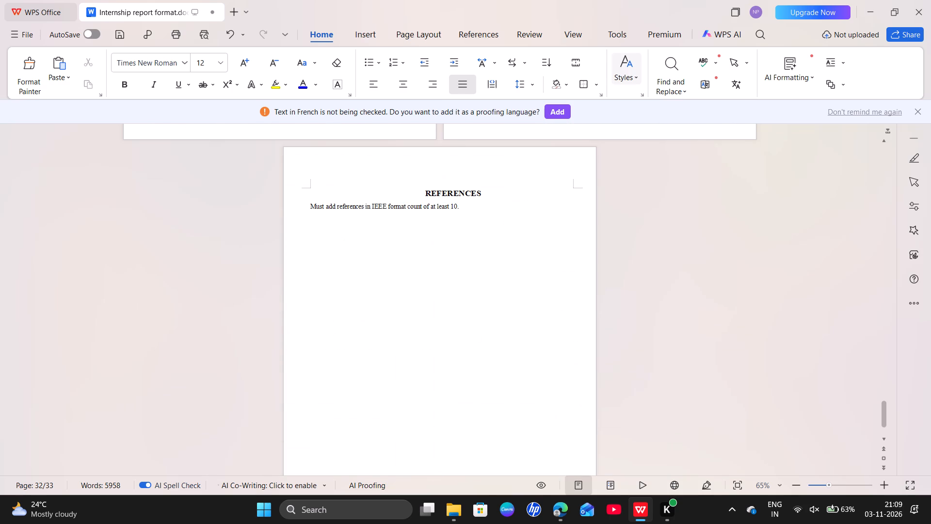
left_click(477, 207)
key("space")
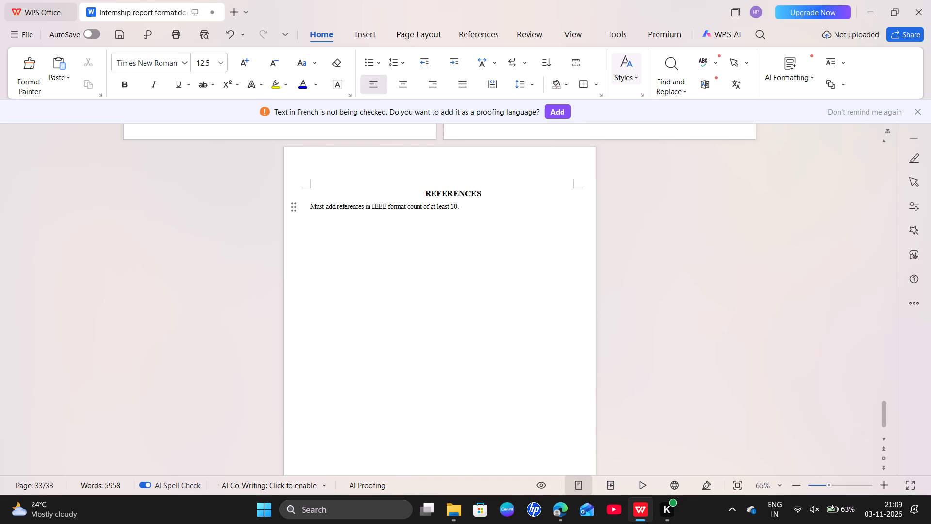
key("Return")
key("Return")
key("Return")
key("Return")
key("Return")
key("Return")
key("Return")
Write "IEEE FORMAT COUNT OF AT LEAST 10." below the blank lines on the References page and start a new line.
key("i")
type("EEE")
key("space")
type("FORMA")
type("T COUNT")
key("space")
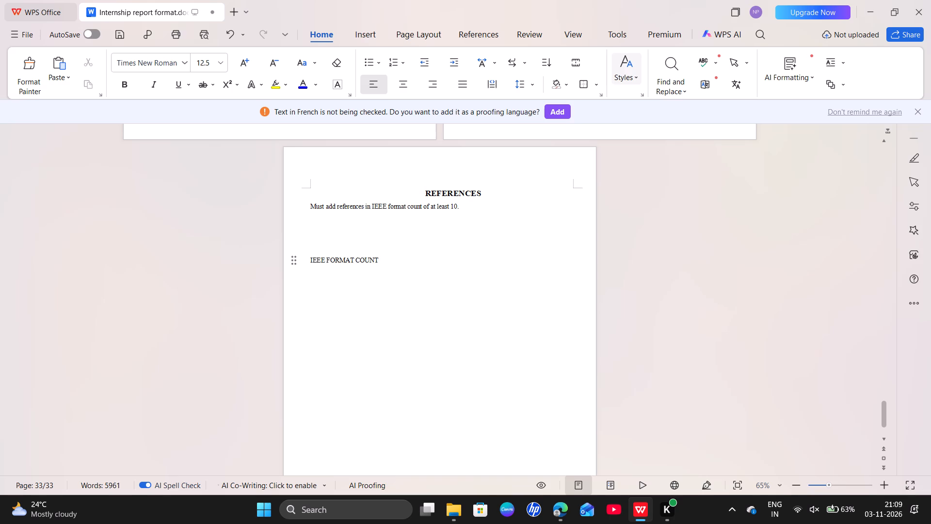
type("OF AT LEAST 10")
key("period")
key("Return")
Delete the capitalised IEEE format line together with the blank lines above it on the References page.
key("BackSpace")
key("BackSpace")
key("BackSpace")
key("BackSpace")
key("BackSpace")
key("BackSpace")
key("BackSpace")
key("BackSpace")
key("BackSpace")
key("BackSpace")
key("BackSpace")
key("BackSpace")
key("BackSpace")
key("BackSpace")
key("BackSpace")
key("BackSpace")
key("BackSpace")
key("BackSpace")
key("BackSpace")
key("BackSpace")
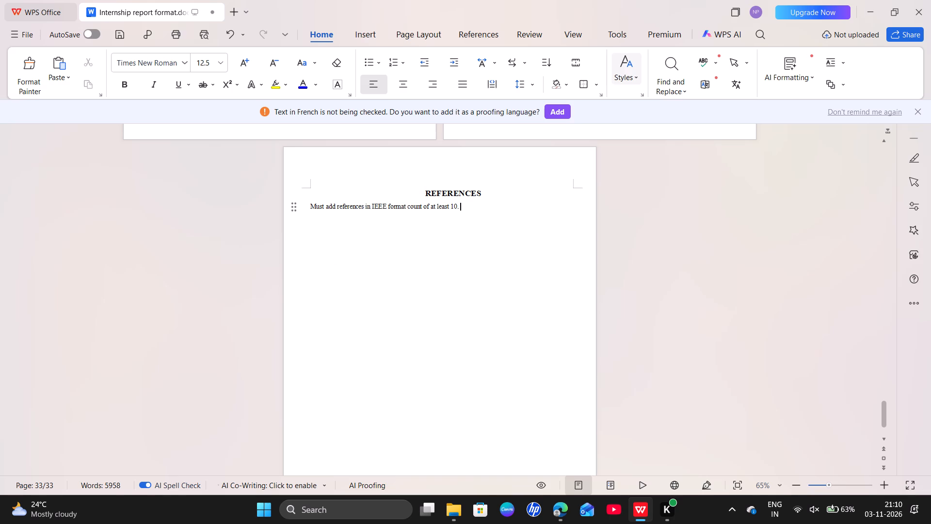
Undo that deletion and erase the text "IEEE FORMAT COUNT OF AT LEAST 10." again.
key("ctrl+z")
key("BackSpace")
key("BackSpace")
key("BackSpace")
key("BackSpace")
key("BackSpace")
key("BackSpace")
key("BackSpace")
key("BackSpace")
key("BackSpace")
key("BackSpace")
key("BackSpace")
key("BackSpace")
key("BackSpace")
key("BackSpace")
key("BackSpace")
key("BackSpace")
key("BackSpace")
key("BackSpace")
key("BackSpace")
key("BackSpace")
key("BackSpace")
Check the end of the References page and go back to review the Module 3 Titanic Dataset pages.
scroll(420, 335, "down", 5)
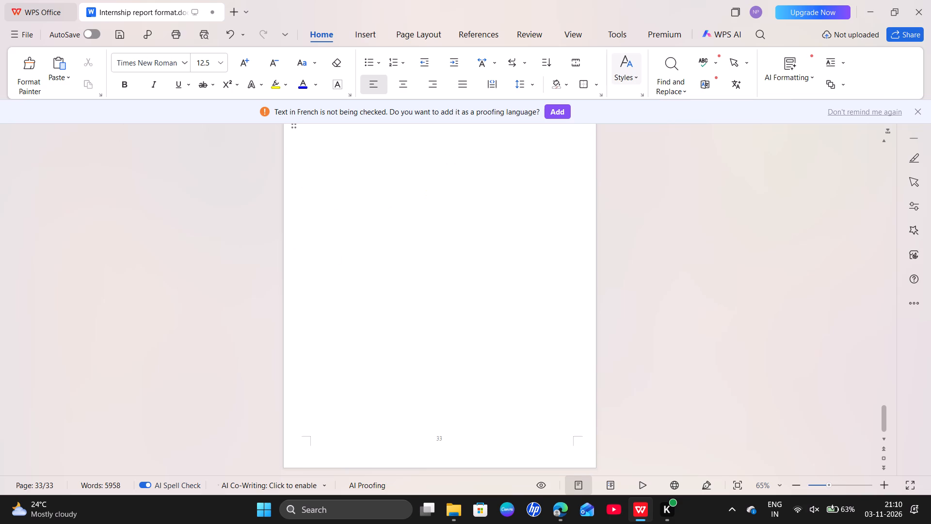
scroll(426, 366, "down", 4)
scroll(426, 366, "up", 13)
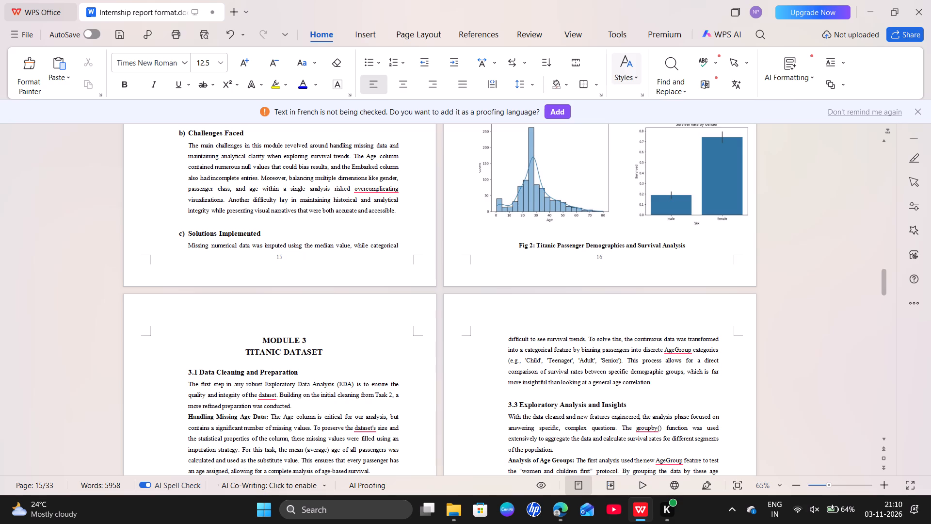
scroll(508, 356, "down", 1)
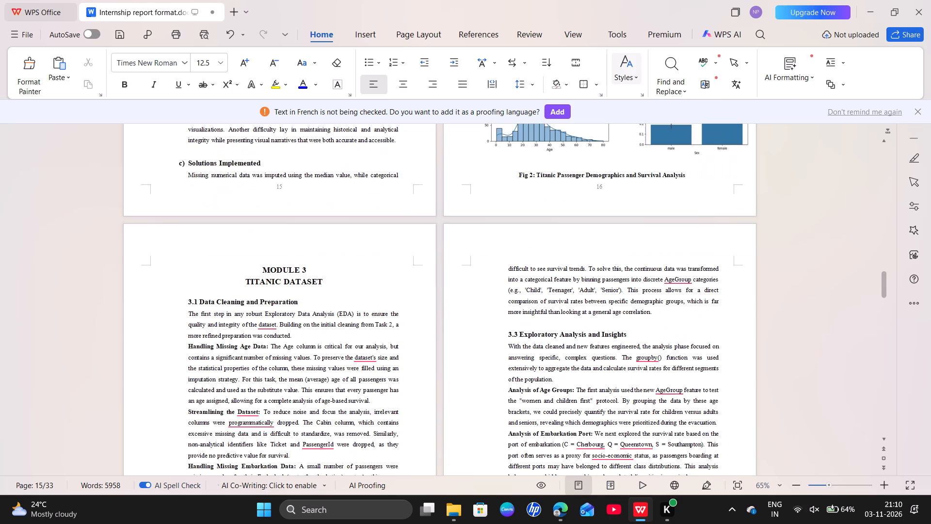
scroll(508, 356, "down", 1)
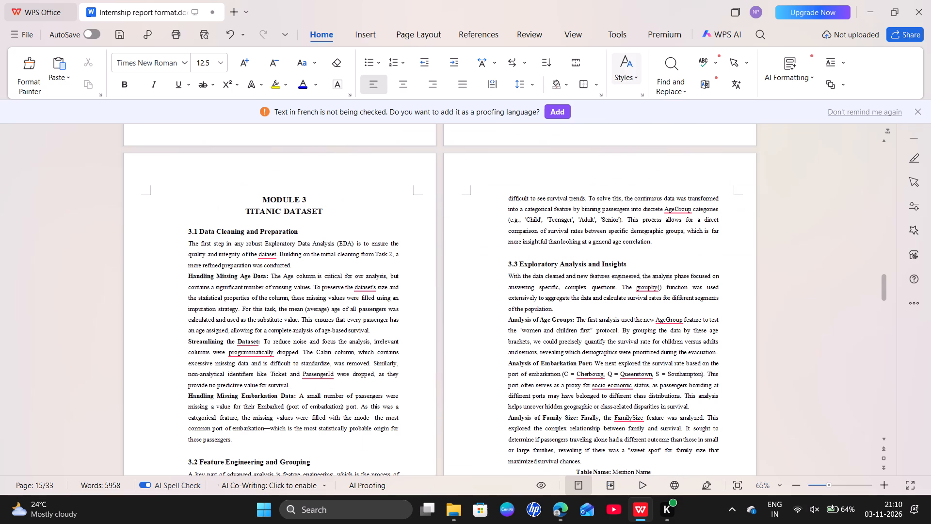
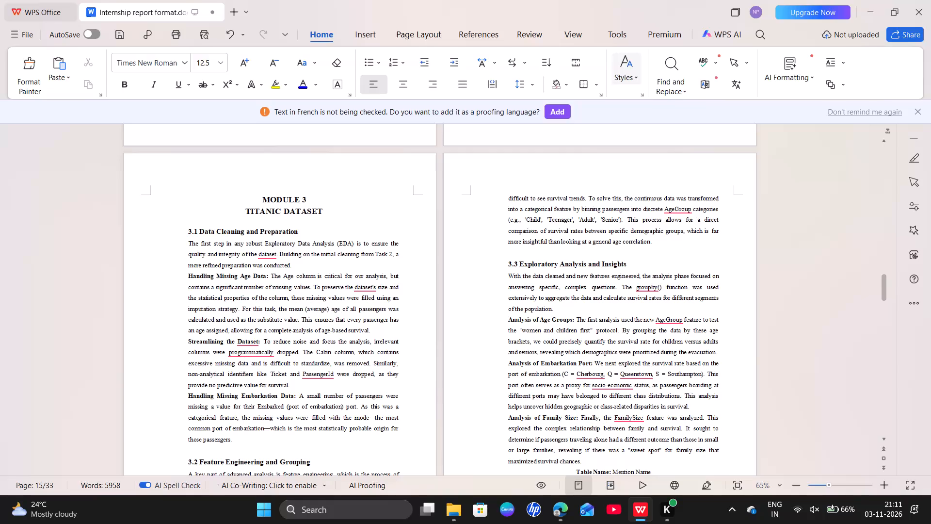
Review the report from the Module 3 Titanic Dataset pages through the Conclusion and References pages and return to the cover page.
scroll(365, 298, "down", 1)
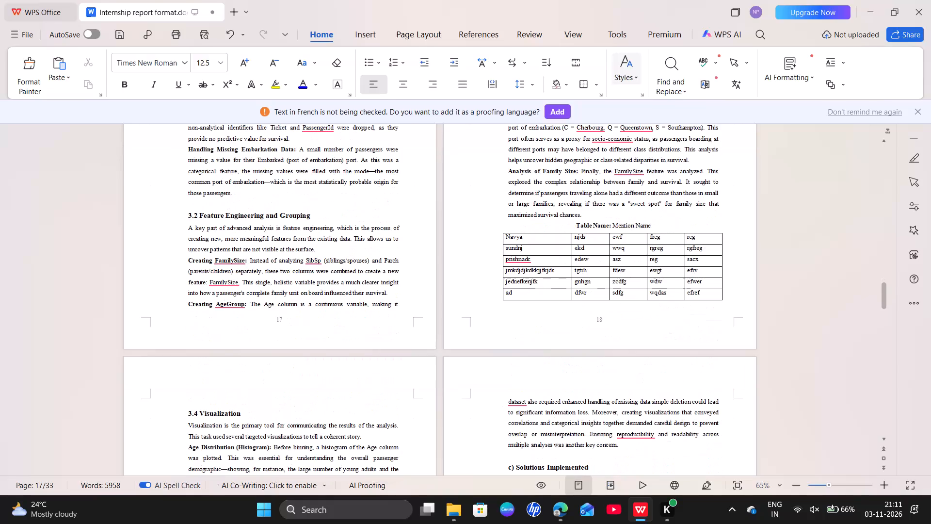
scroll(365, 298, "down", 2)
scroll(365, 298, "up", 1)
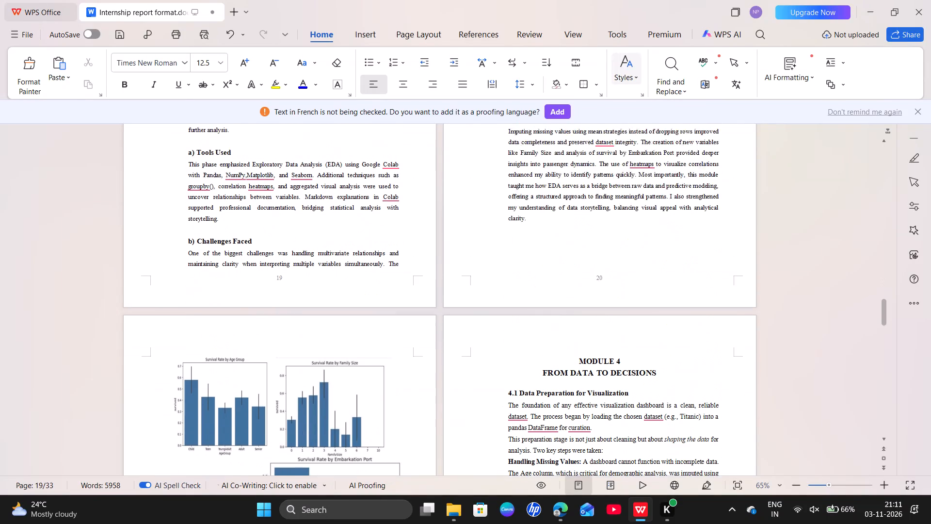
scroll(365, 298, "up", 1)
left_click(269, 292)
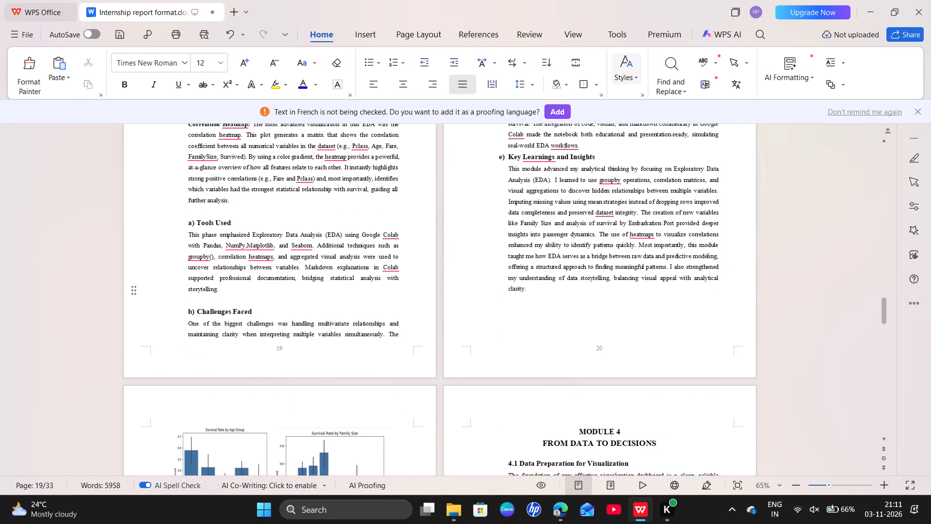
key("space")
scroll(269, 292, "down", 13)
scroll(269, 292, "up", 1)
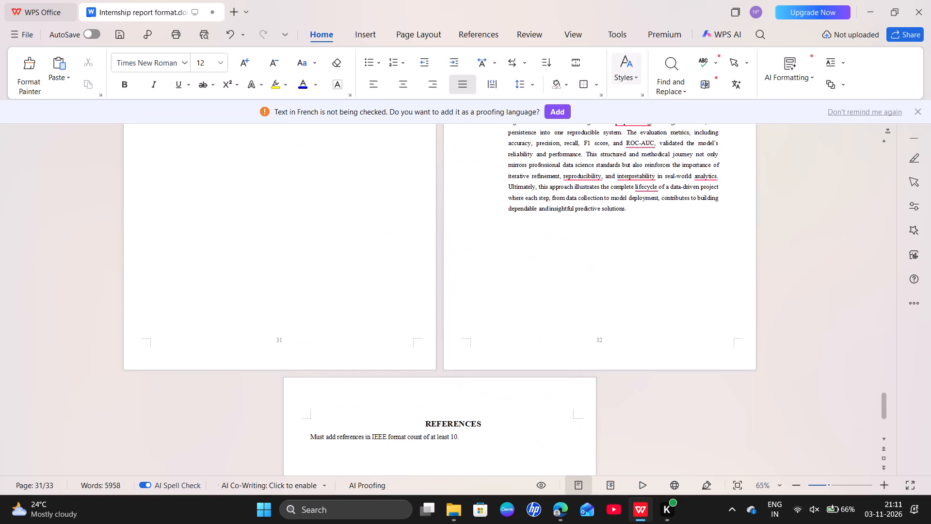
scroll(269, 292, "up", 2)
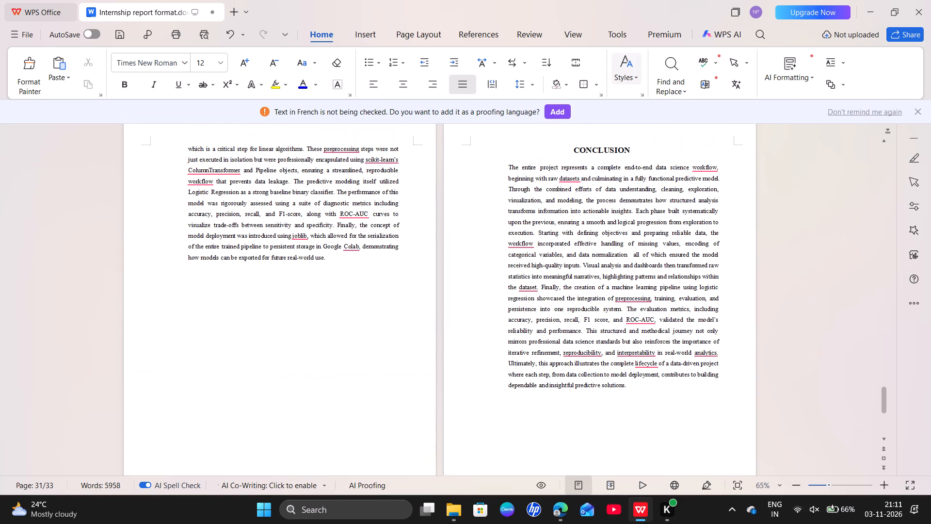
scroll(269, 292, "down", 4)
scroll(269, 292, "up", 1)
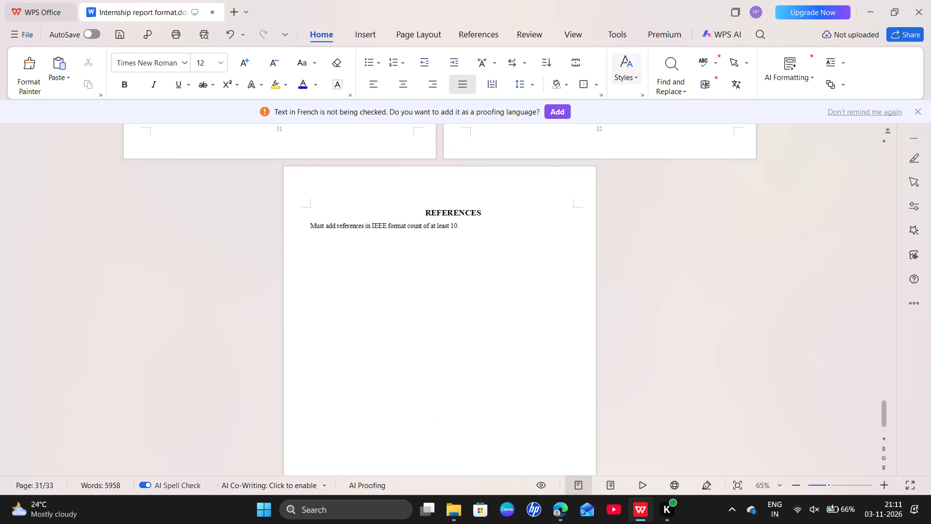
scroll(427, 282, "up", 20)
scroll(427, 282, "up", 20)
scroll(427, 282, "up", 20)
scroll(427, 282, "up", 1)
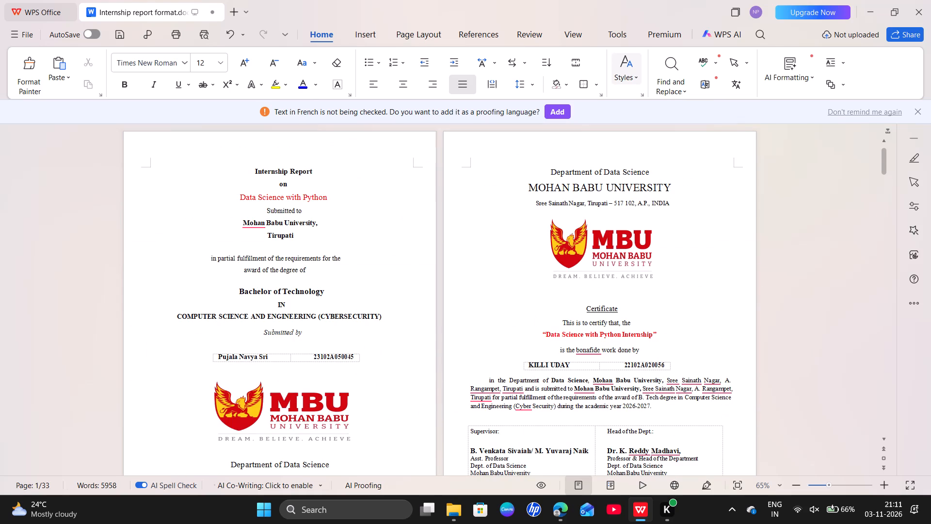
scroll(427, 282, "up", 1)
Undo all the edits made so far, back to the start of the student name entry on the cover page.
key("ctrl+z")
key("ctrl+z")
key("ctrl+z")
key("ctrl+z")
key("ctrl+z")
key("ctrl+z")
key("ctrl+z")
key("ctrl+z")
key("ctrl+z")
key("ctrl+z")
key("ctrl+z")
key("ctrl+z")
key("ctrl+z")
key("ctrl+z")
key("ctrl+z")
key("ctrl+z")
key("ctrl+z")
key("ctrl+z")
key("ctrl+z")
key("ctrl+z")
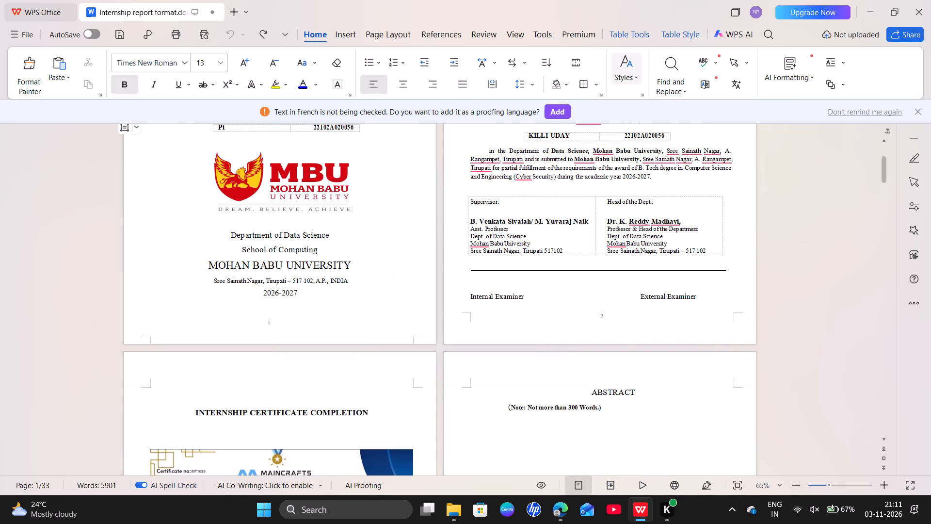
key("ctrl+z")
key("ctrl+z")
key("ctrl+z")
key("ctrl+z")
key("ctrl+z")
key("ctrl+z")
key("ctrl+z")
key("ctrl+z")
key("ctrl+z")
key("ctrl+z")
key("ctrl+z")
key("ctrl+z")
key("ctrl+z")
key("ctrl+z")
key("ctrl+z")
key("ctrl+z")
key("ctrl+z")
key("ctrl+z")
key("ctrl+z")
key("ctrl+z")
key("ctrl+z")
key("ctrl+z")
key("ctrl+z")
key("ctrl+z")
key("ctrl+z")
key("ctrl+z")
key("ctrl+z")
scroll(427, 282, "up", 2)
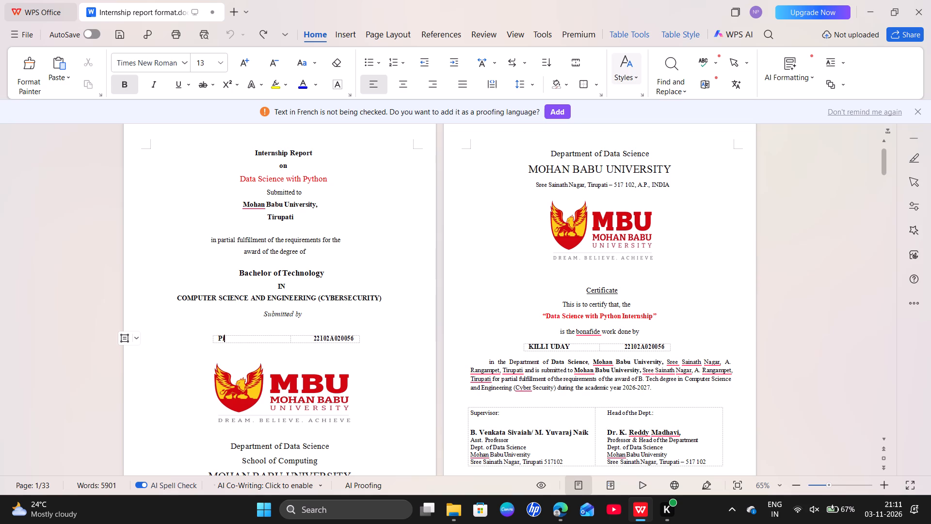
key("ctrl+z")
key("ctrl+z")
Replace the partial student name under "Submitted by" on the cover page with the student's full name in capital letters.
key("BackSpace")
key("BackSpace")
key("BackSpace")
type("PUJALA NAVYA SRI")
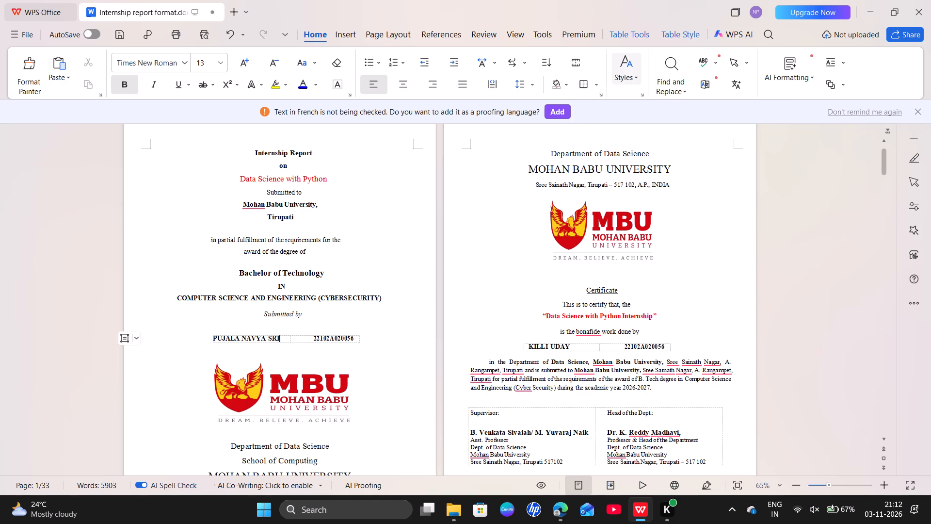
Look over the cover page and the certificate page with its supervisor and examiner details, and go to the end of the report.
scroll(263, 342, "down", 1)
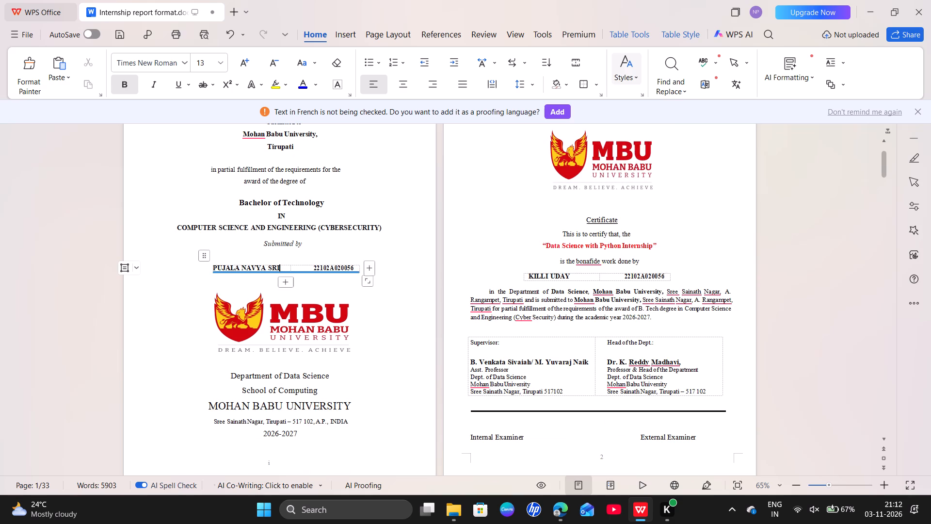
left_click(245, 349)
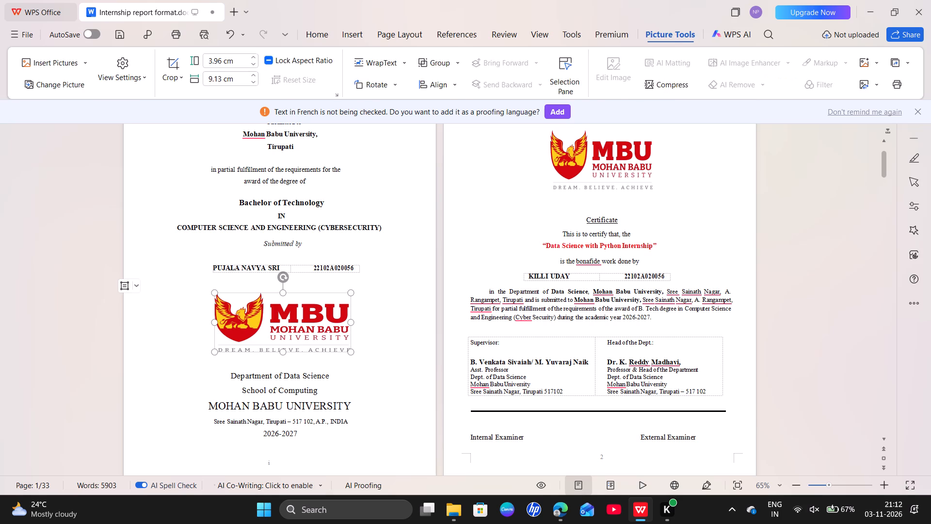
left_click(192, 357)
scroll(192, 357, "down", 1)
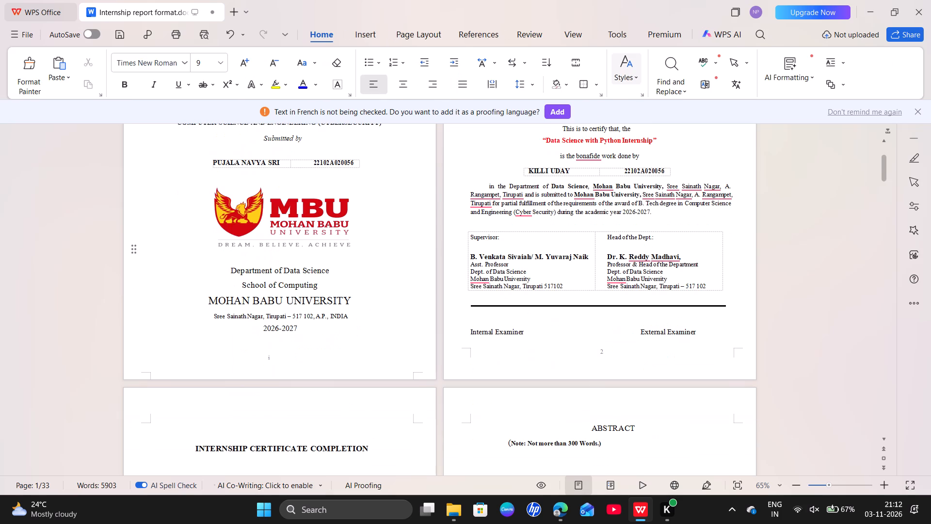
left_click(263, 295)
left_click(267, 299)
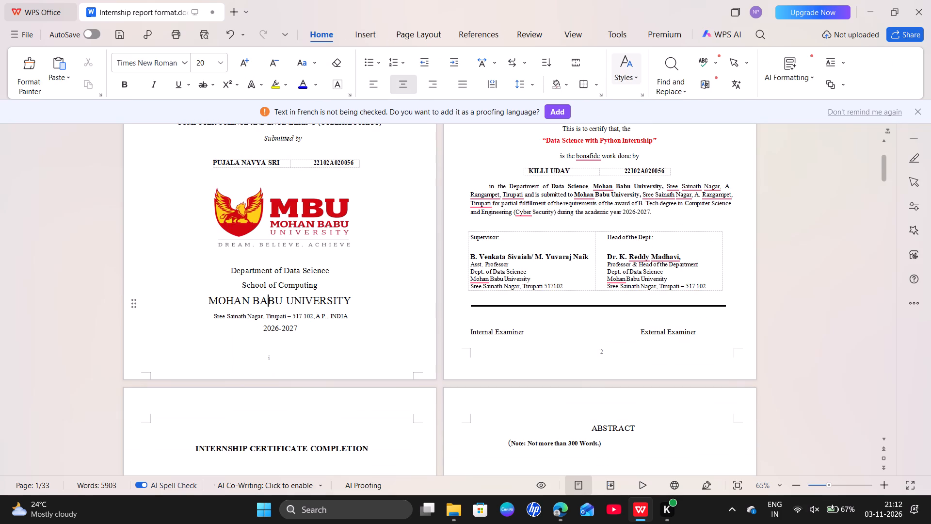
left_click(350, 302)
left_click(510, 331)
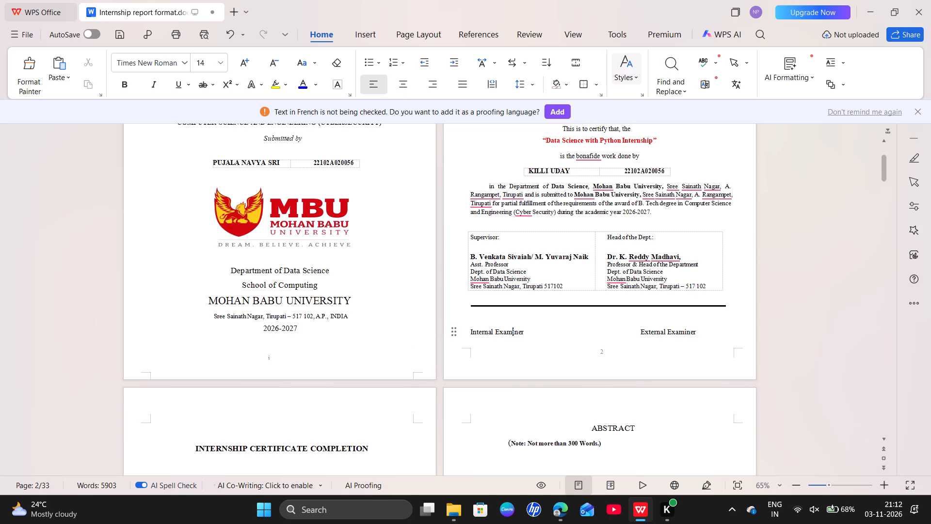
left_click(573, 262)
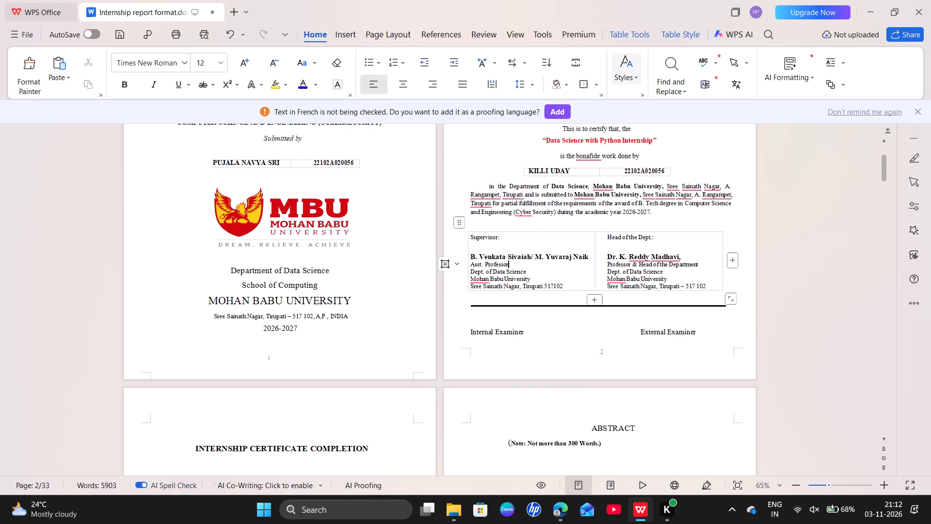
scroll(560, 344, "down", 11)
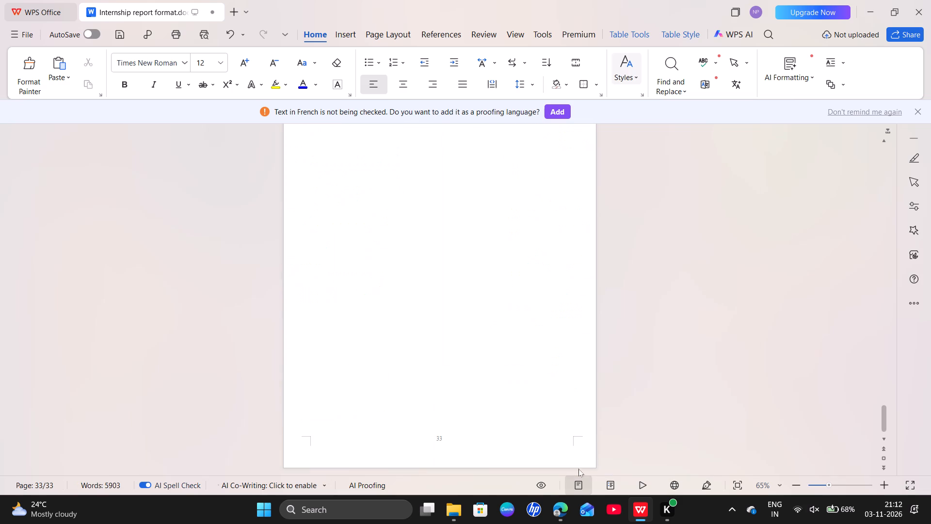